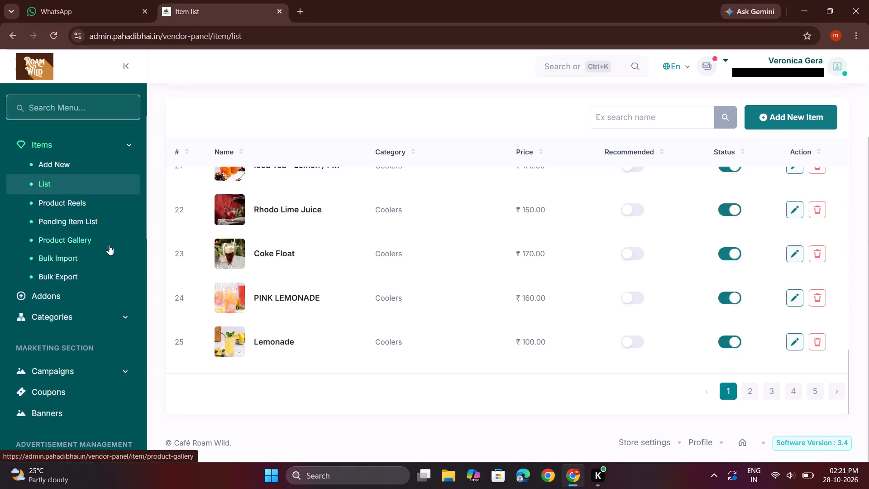
Set the unit price of The Jolly Monk (hot cocoa), on page 2 of the item list, to ₹360 and submit the update.
{"action": "left_click", "coordinate": [751, 394]}
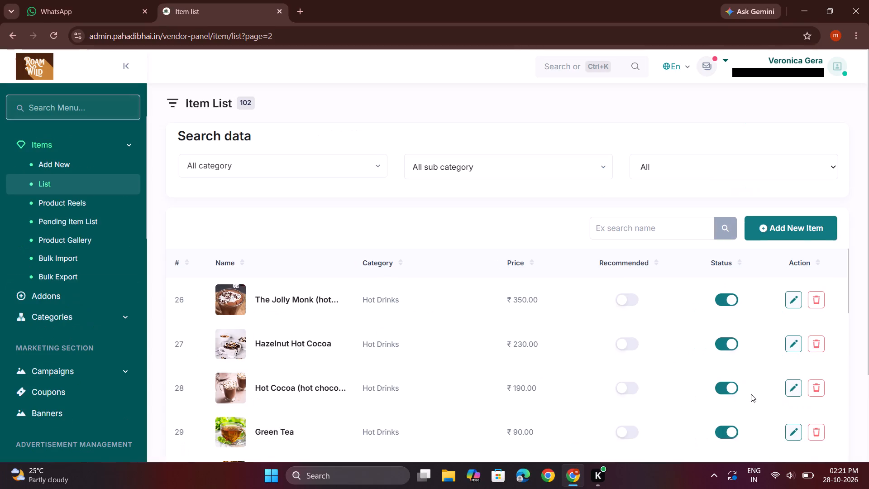
{"action": "left_click", "coordinate": [799, 304]}
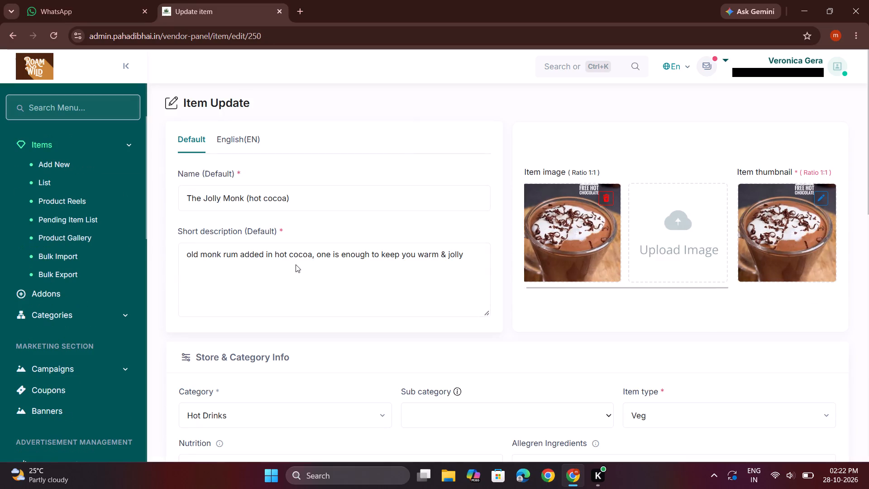
{"action": "scroll", "coordinate": [296, 264], "scroll_direction": "down", "scroll_amount": 5}
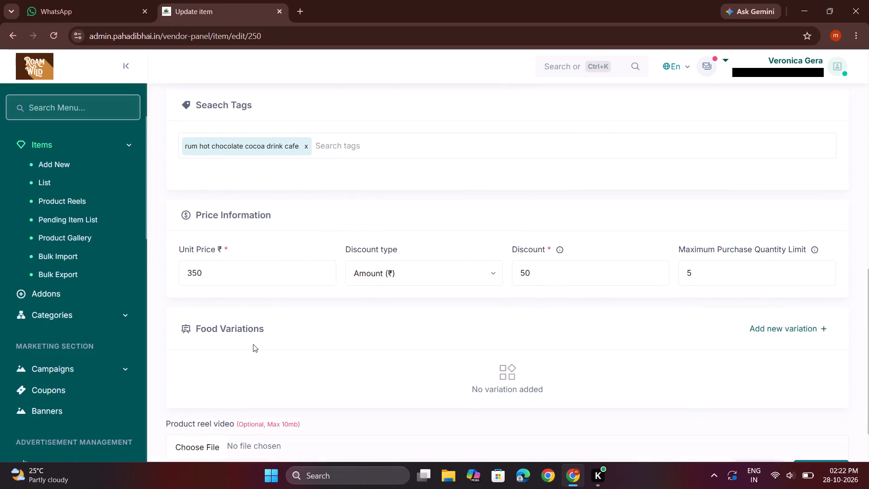
{"action": "left_click", "coordinate": [224, 279]}
{"action": "key", "text": "Left"}
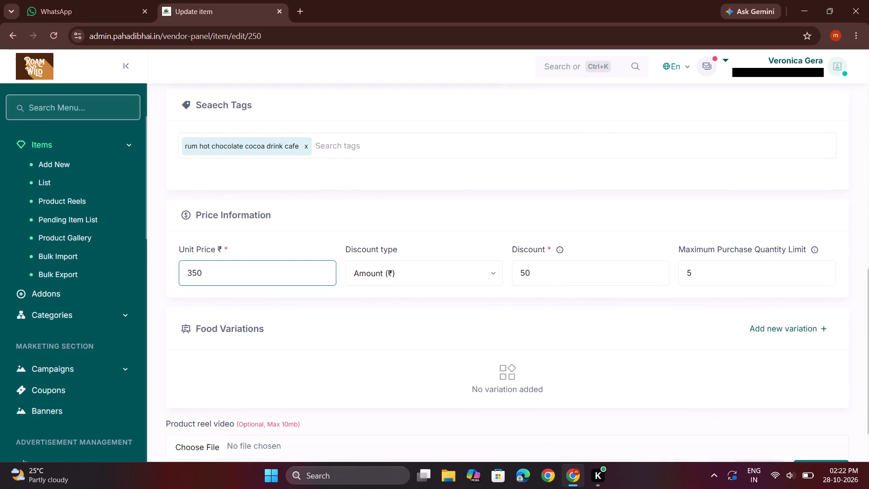
{"action": "key", "text": "BackSpace"}
{"action": "key", "text": "6"}
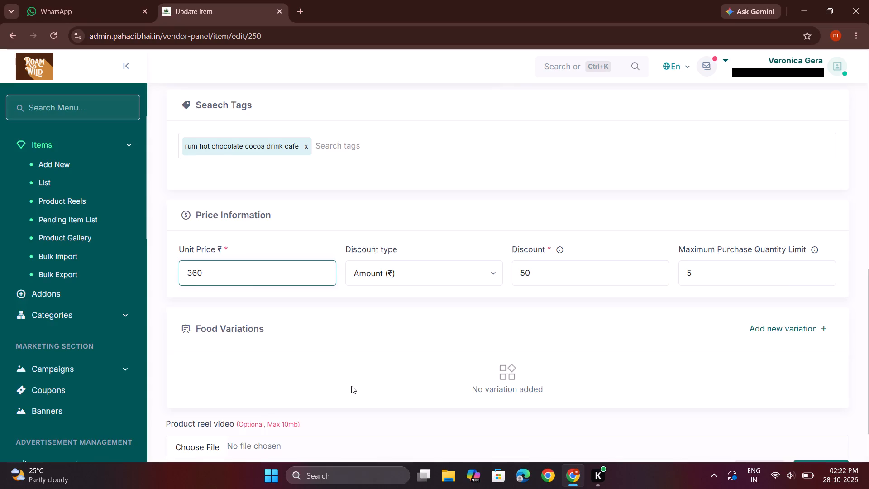
{"action": "scroll", "coordinate": [351, 386], "scroll_direction": "down", "scroll_amount": 5}
{"action": "left_click", "coordinate": [811, 405]}
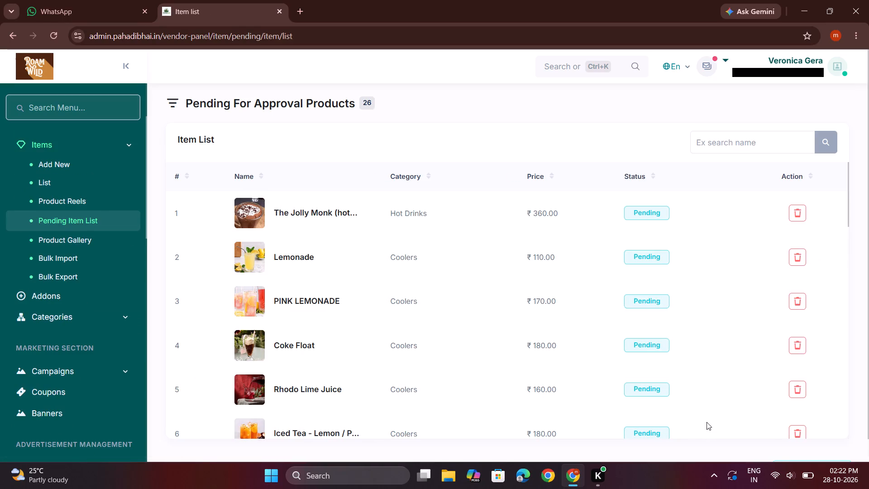
Return to page 2 of the item list, set Hazelnut Hot Cocoa's unit price to ₹240, and submit the update.
{"action": "left_click", "coordinate": [63, 183]}
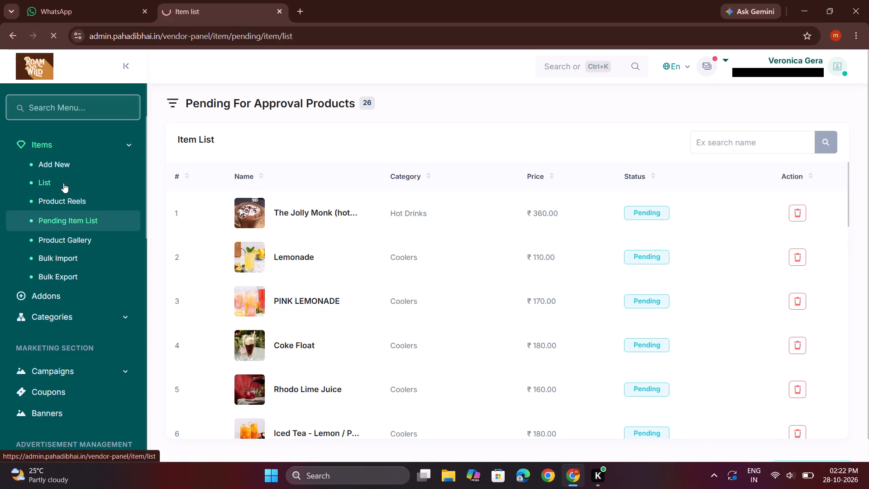
{"action": "scroll", "coordinate": [281, 403], "scroll_direction": "down", "scroll_amount": 10}
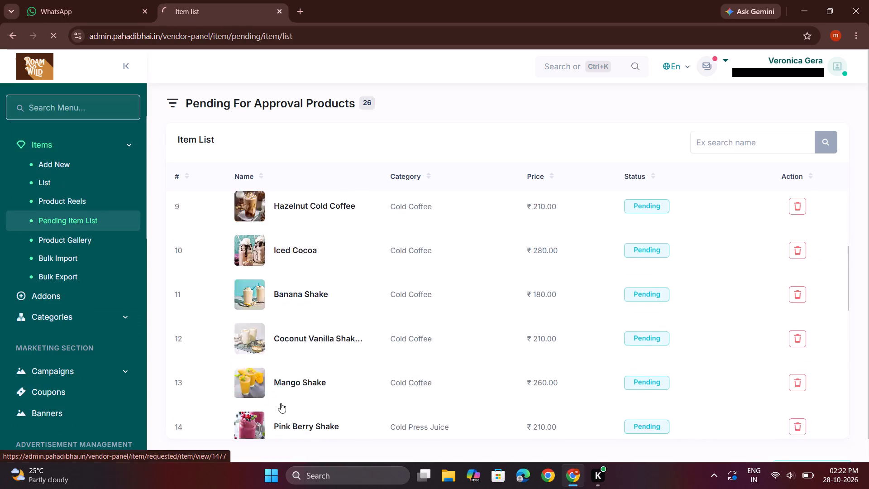
{"action": "scroll", "coordinate": [577, 376], "scroll_direction": "down", "scroll_amount": 16}
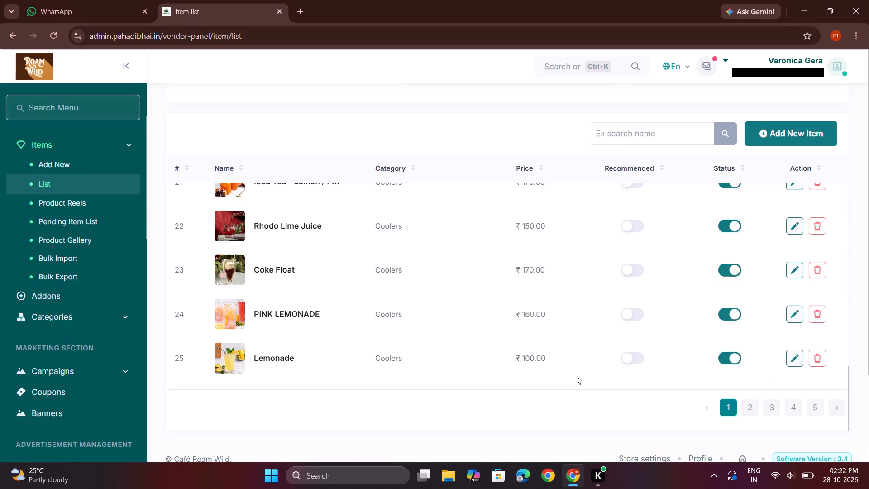
{"action": "scroll", "coordinate": [577, 376], "scroll_direction": "down", "scroll_amount": 1}
{"action": "left_click", "coordinate": [750, 397]}
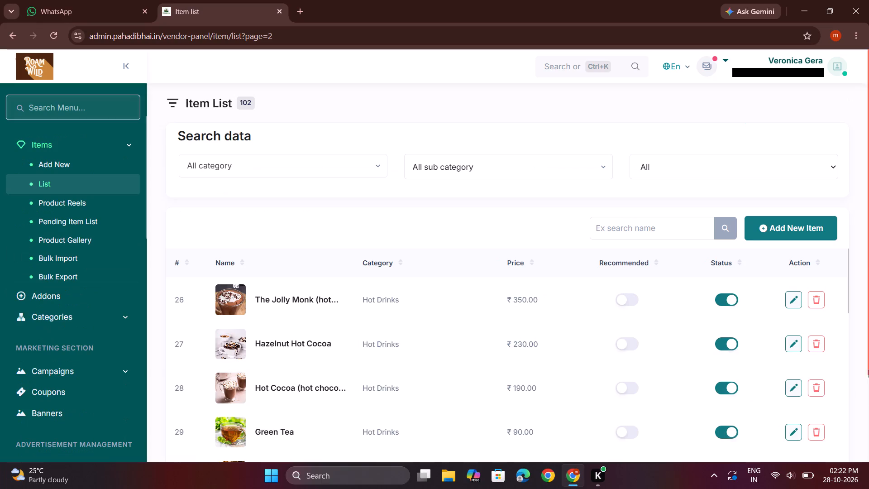
{"action": "left_click", "coordinate": [796, 341]}
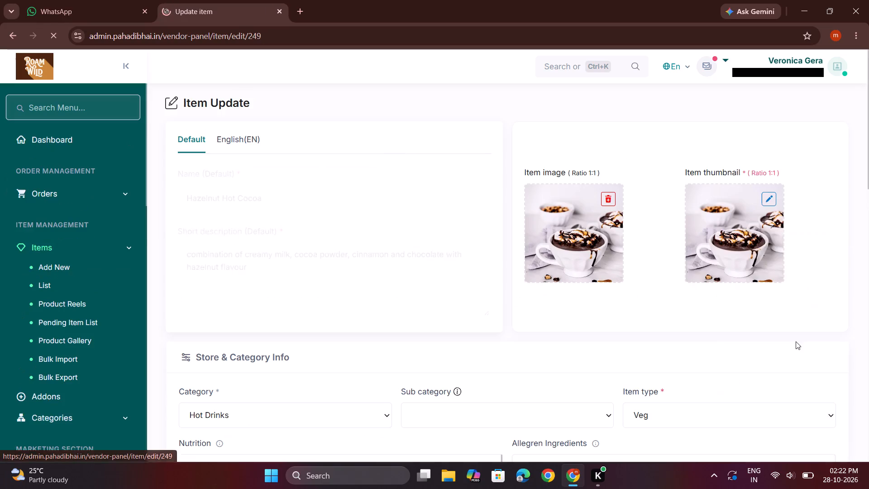
{"action": "scroll", "coordinate": [432, 364], "scroll_direction": "down", "scroll_amount": 9}
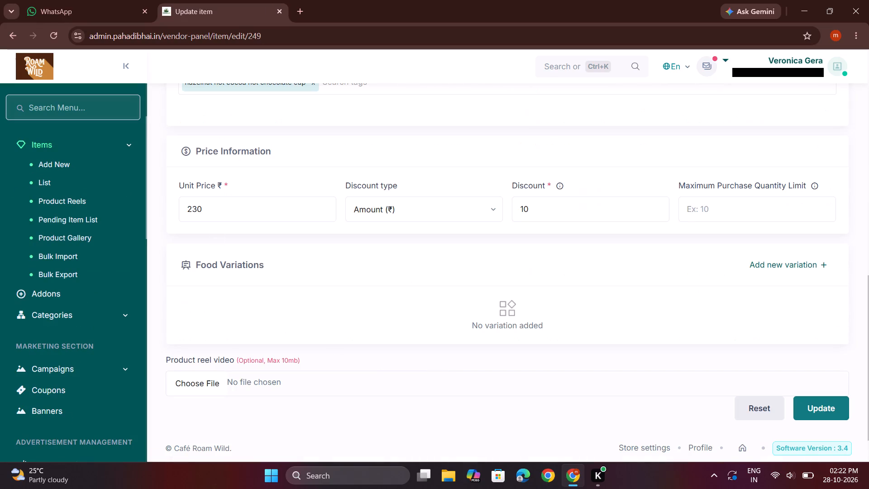
{"action": "left_click", "coordinate": [192, 209]}
{"action": "key", "text": "Right"}
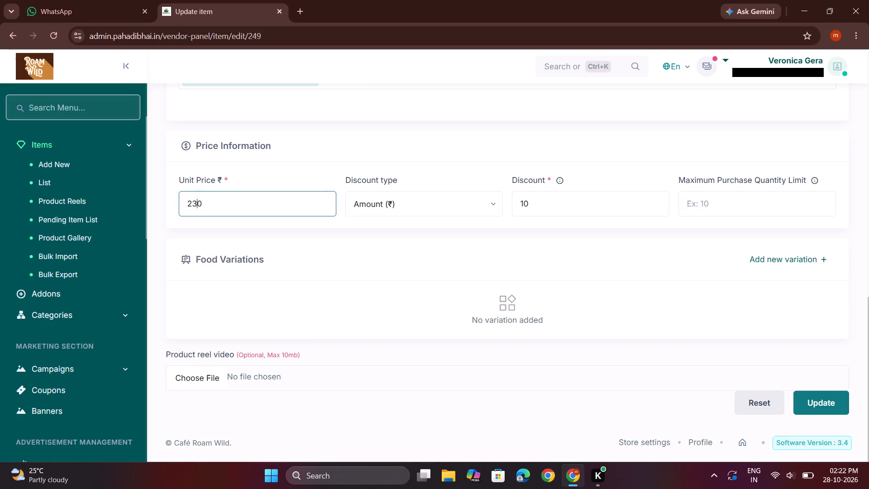
{"action": "key", "text": "BackSpace"}
{"action": "key", "text": "4"}
{"action": "left_click", "coordinate": [819, 404]}
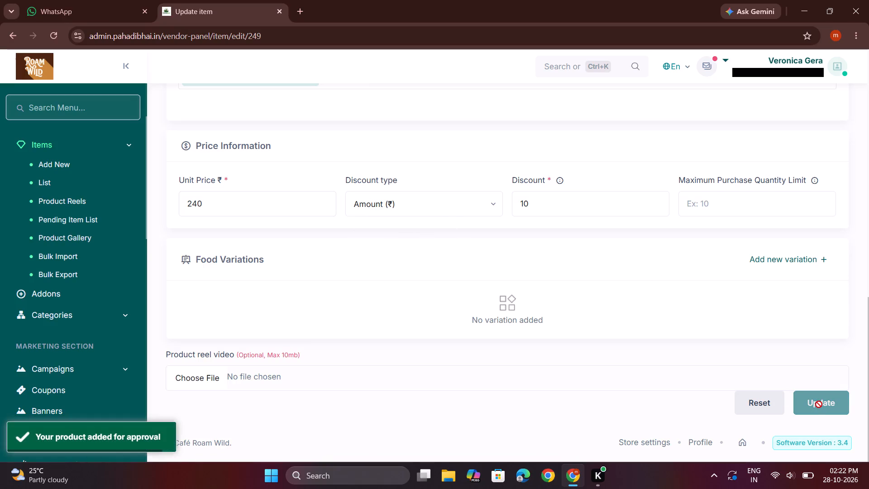
Return to page 2 of the item list, set the Hot Cocoa (hot chocolate) item's unit price to ₹200, and submit the update.
{"action": "left_click", "coordinate": [61, 181]}
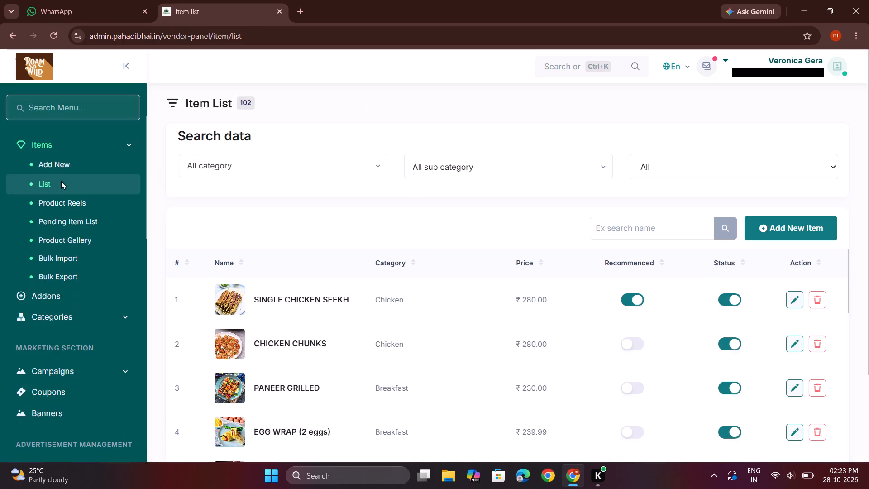
{"action": "scroll", "coordinate": [335, 308], "scroll_direction": "down", "scroll_amount": 11}
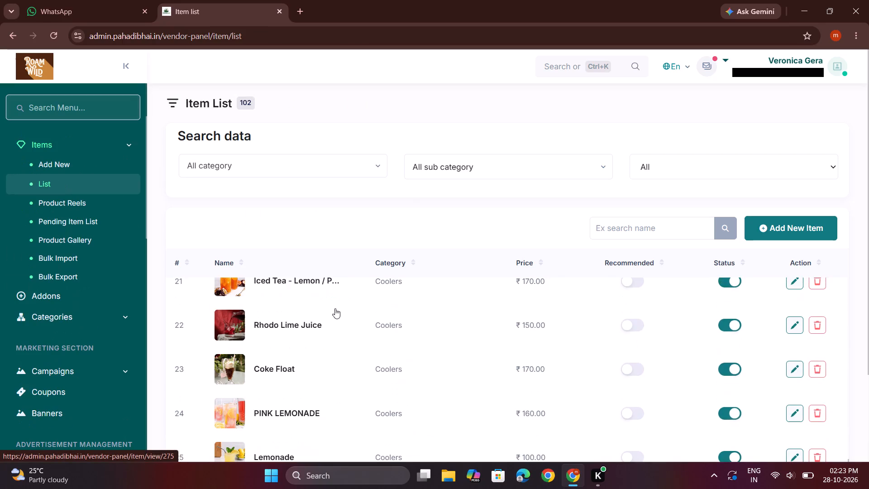
{"action": "scroll", "coordinate": [702, 430], "scroll_direction": "down", "scroll_amount": 10}
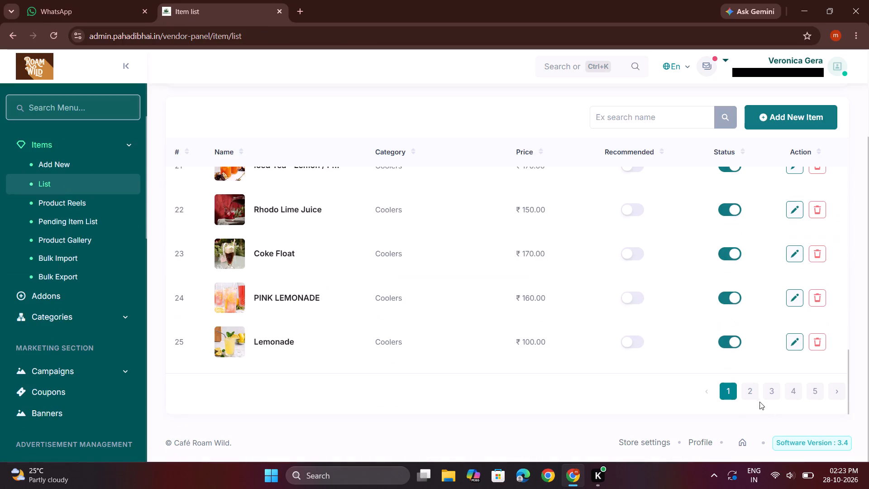
{"action": "left_click", "coordinate": [754, 393]}
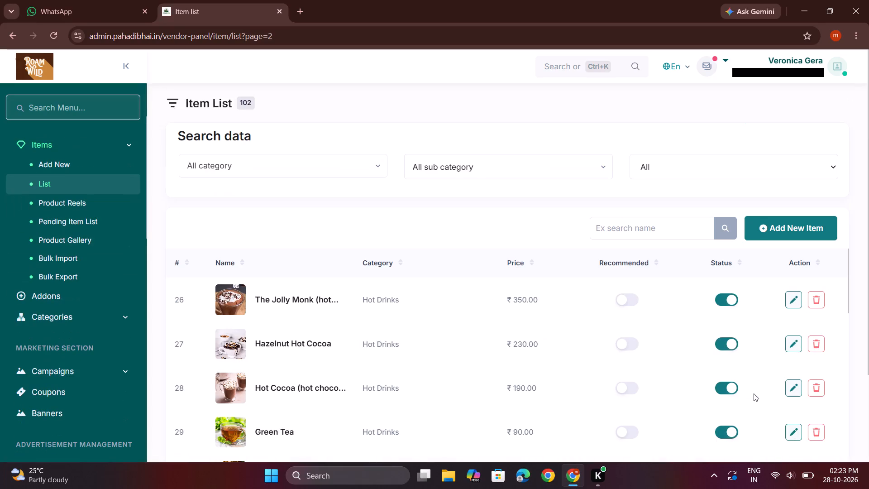
{"action": "left_click_drag", "start_coordinate": [754, 393], "coordinate": [725, 347]}
{"action": "scroll", "coordinate": [725, 347], "scroll_direction": "down", "scroll_amount": 6}
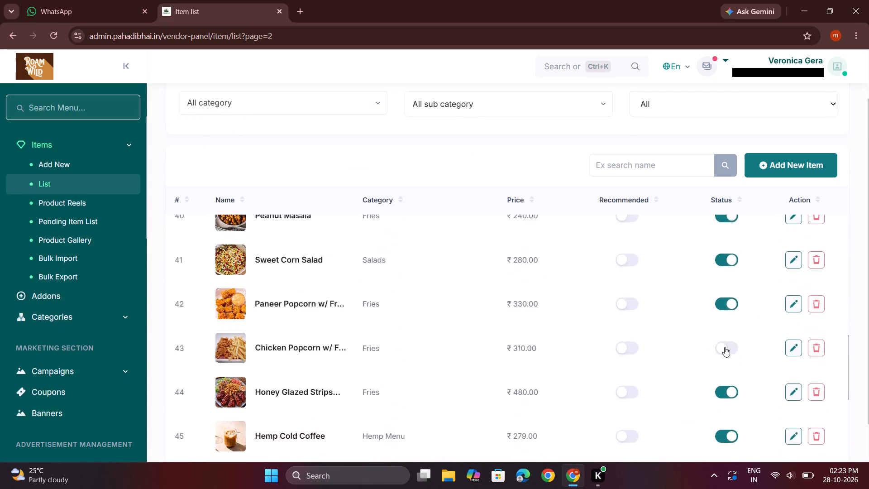
{"action": "left_click", "coordinate": [471, 288]}
{"action": "scroll", "coordinate": [471, 288], "scroll_direction": "up", "scroll_amount": 10}
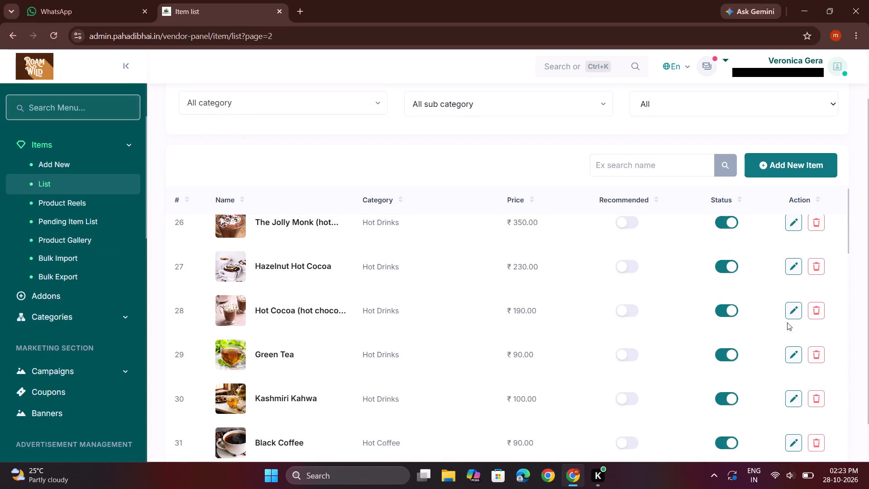
{"action": "scroll", "coordinate": [801, 329], "scroll_direction": "up", "scroll_amount": 4}
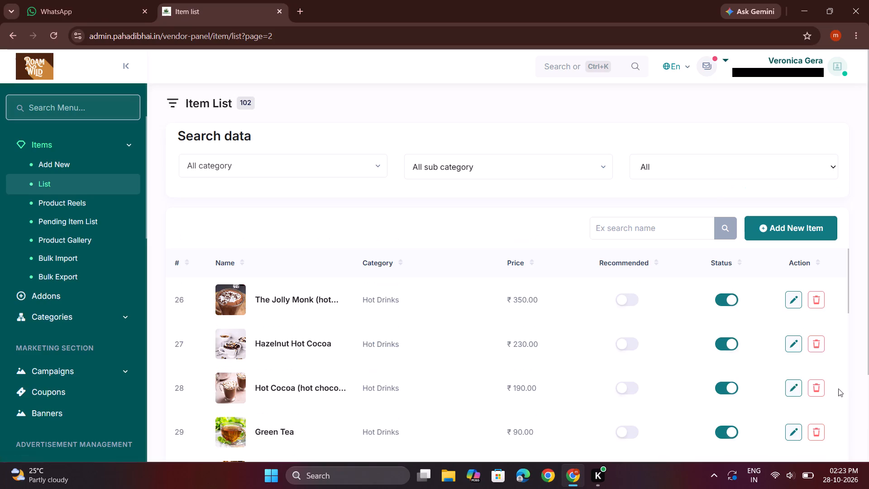
{"action": "left_click", "coordinate": [800, 391]}
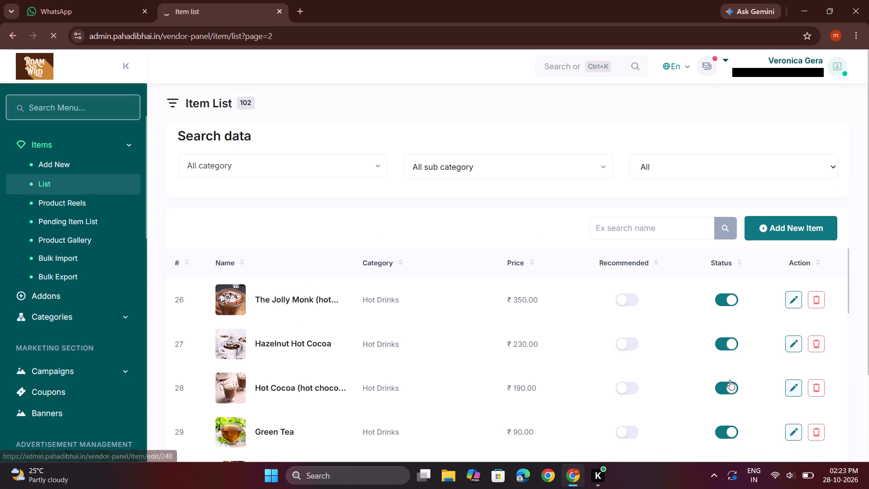
{"action": "scroll", "coordinate": [418, 322], "scroll_direction": "down", "scroll_amount": 9}
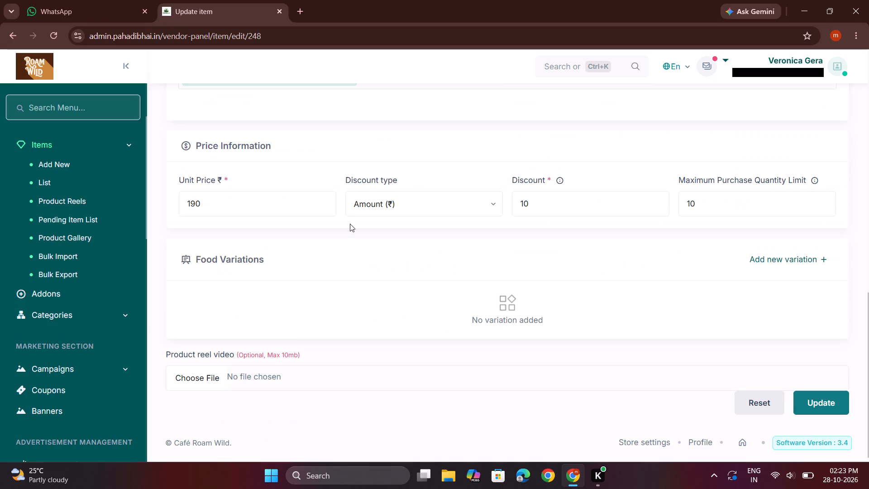
{"action": "left_click", "coordinate": [212, 210]}
{"action": "key", "text": "BackSpace"}
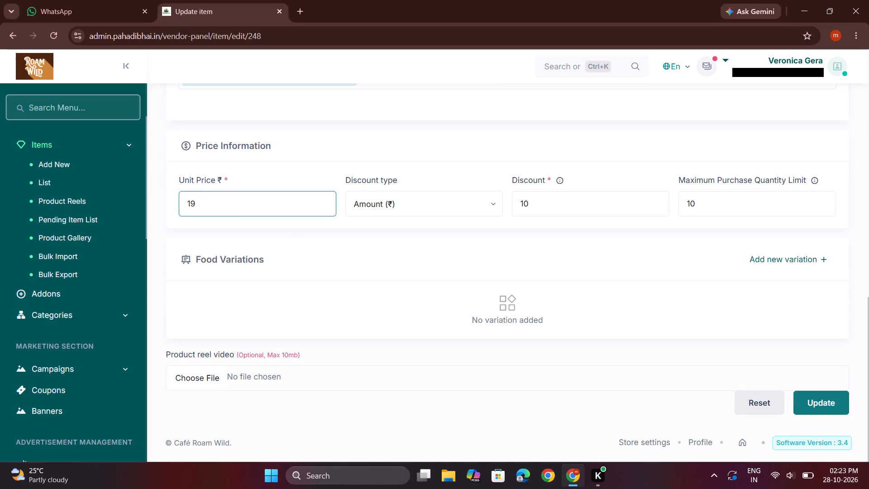
{"action": "key", "text": "BackSpace"}
{"action": "key", "text": "BackSpace"}
{"action": "key", "text": "BackSpace"}
{"action": "type", "text": "200"}
{"action": "left_click", "coordinate": [821, 406]}
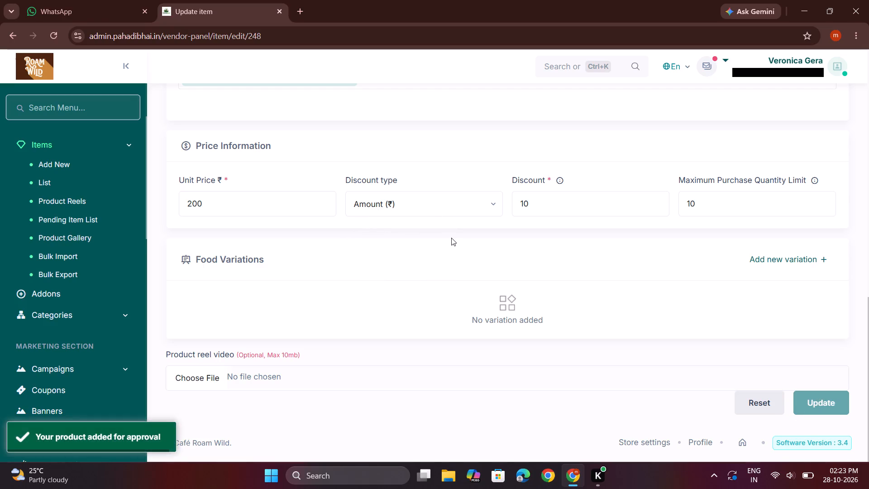
{"action": "scroll", "coordinate": [451, 238], "scroll_direction": "up", "scroll_amount": 7}
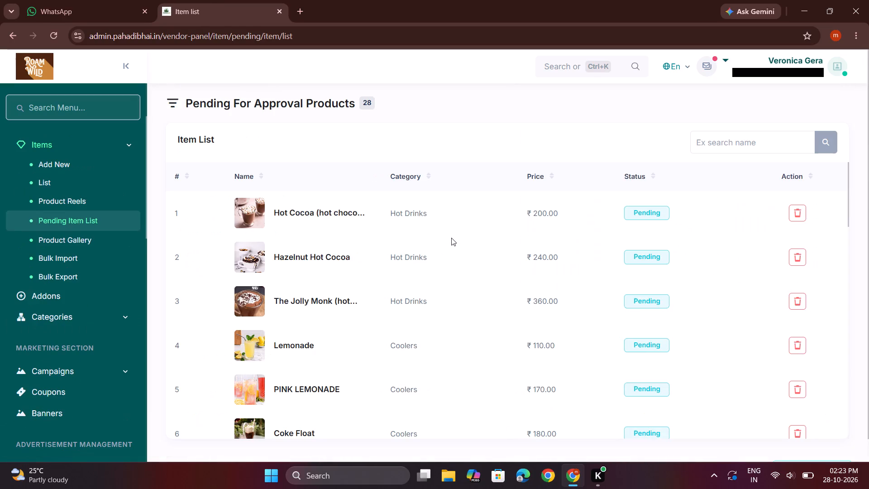
{"action": "left_click", "coordinate": [451, 238]}
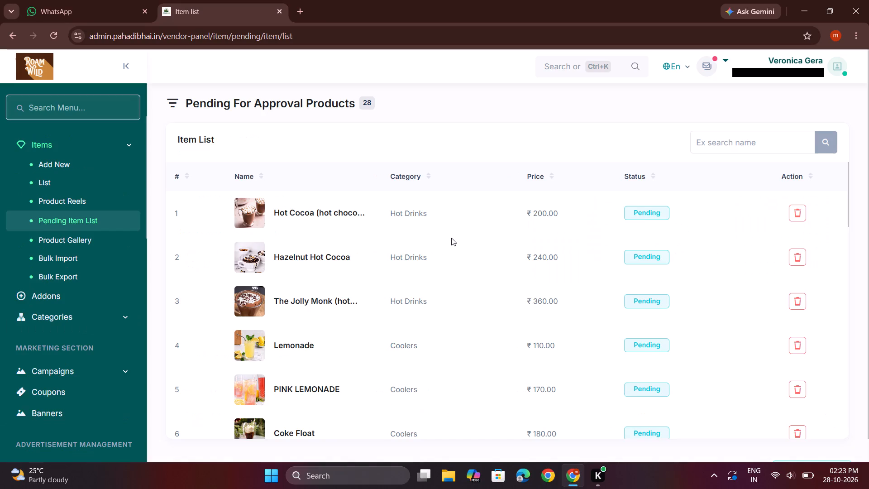
Return to page 2 of the item list, set Green Tea's unit price to ₹100, and submit the update.
{"action": "left_click", "coordinate": [36, 187]}
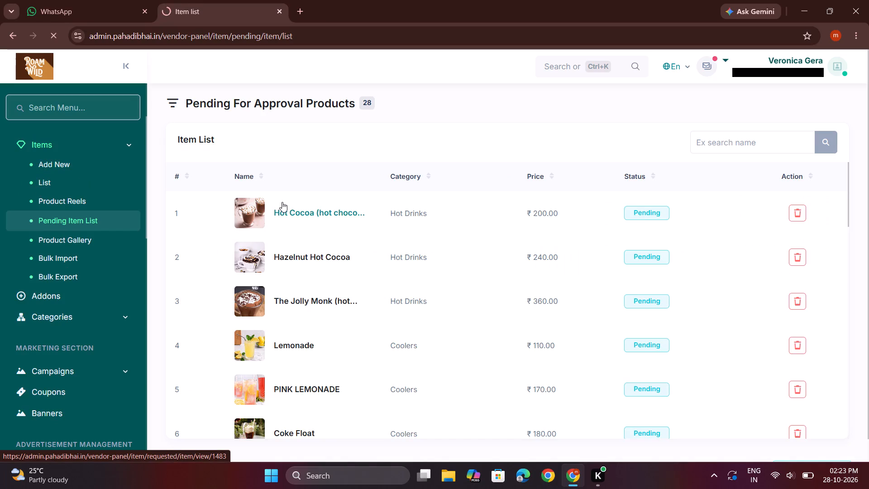
{"action": "scroll", "coordinate": [372, 332], "scroll_direction": "down", "scroll_amount": 6}
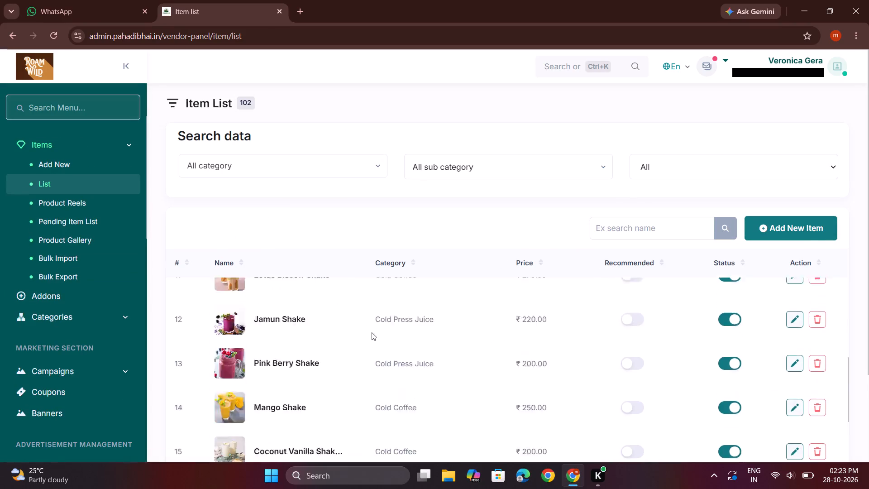
{"action": "scroll", "coordinate": [372, 332], "scroll_direction": "down", "scroll_amount": 10}
{"action": "left_click", "coordinate": [752, 396]}
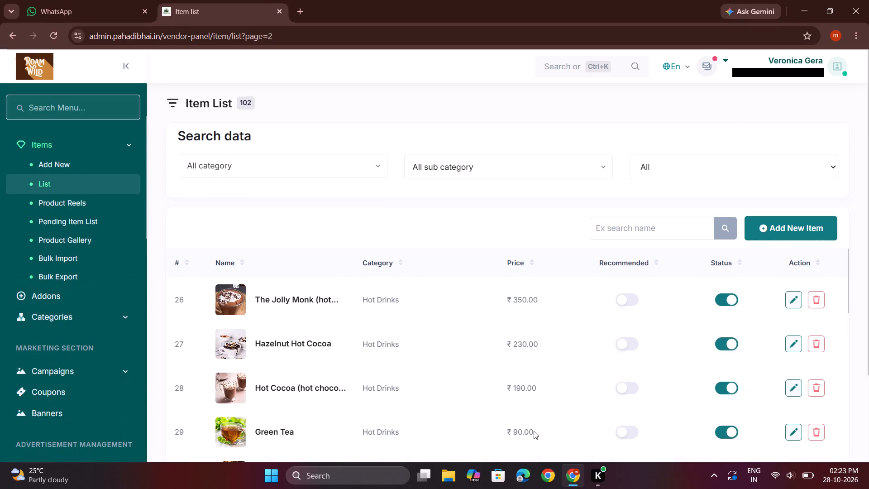
{"action": "scroll", "coordinate": [415, 414], "scroll_direction": "down", "scroll_amount": 2}
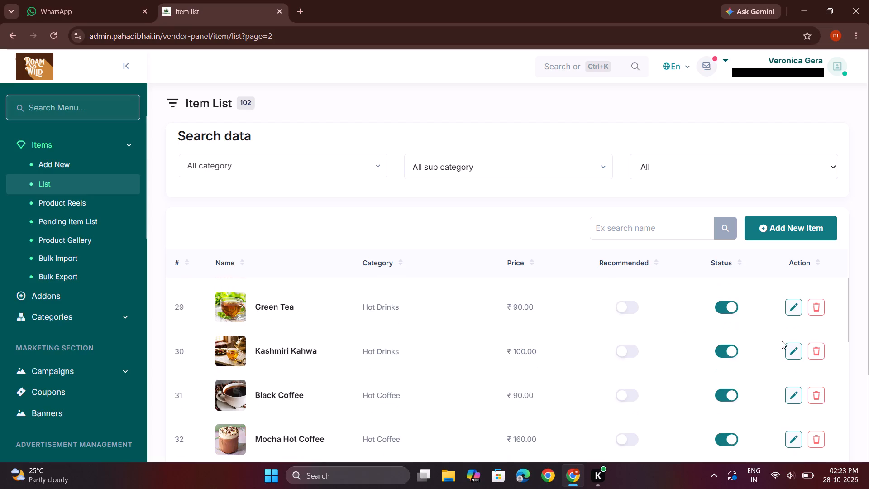
{"action": "left_click", "coordinate": [796, 309]}
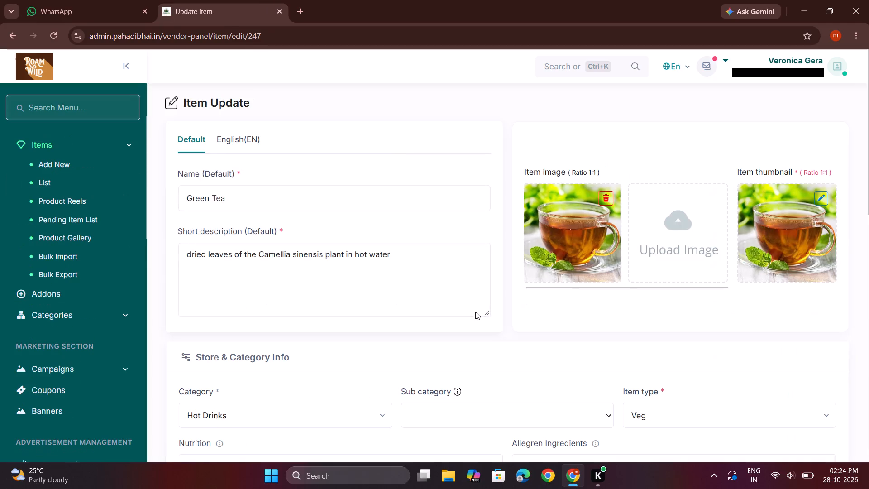
{"action": "scroll", "coordinate": [515, 324], "scroll_direction": "down", "scroll_amount": 1}
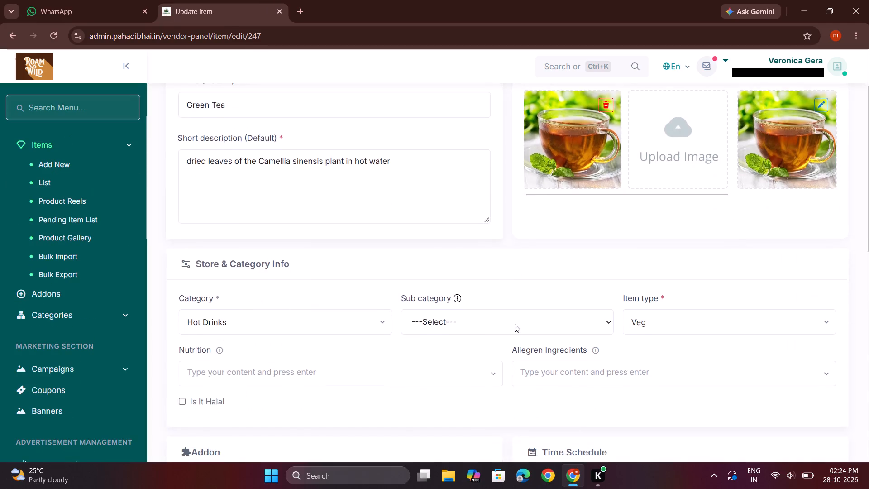
{"action": "scroll", "coordinate": [515, 324], "scroll_direction": "down", "scroll_amount": 5}
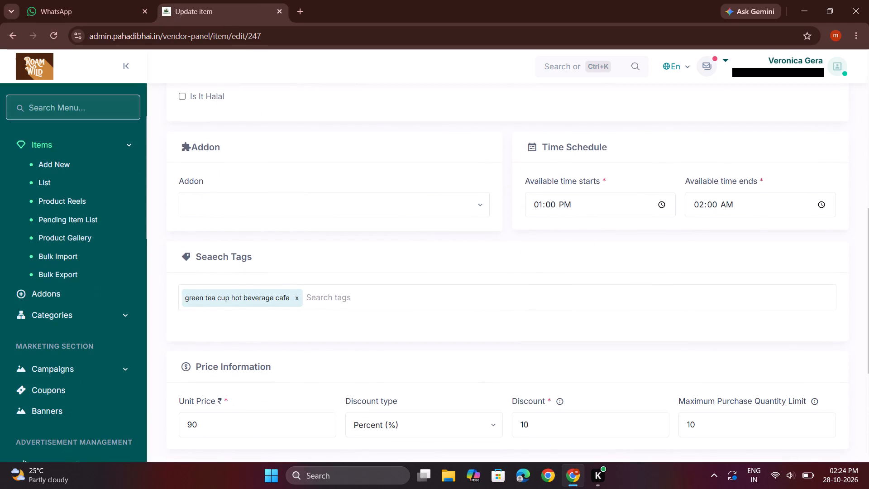
{"action": "left_click", "coordinate": [206, 424]}
{"action": "key", "text": "BackSpace"}
{"action": "key", "text": "BackSpace"}
{"action": "key", "text": "BackSpace"}
{"action": "key", "text": "1"}
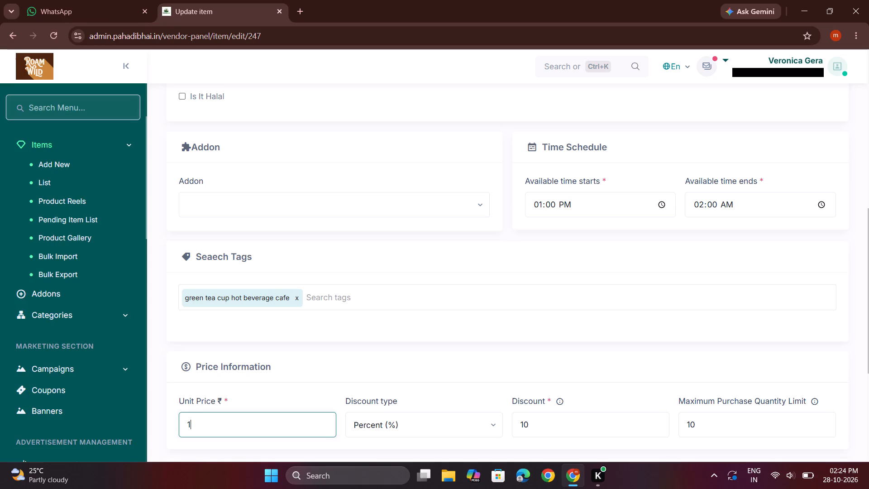
{"action": "type", "text": "00"}
{"action": "scroll", "coordinate": [412, 336], "scroll_direction": "down", "scroll_amount": 7}
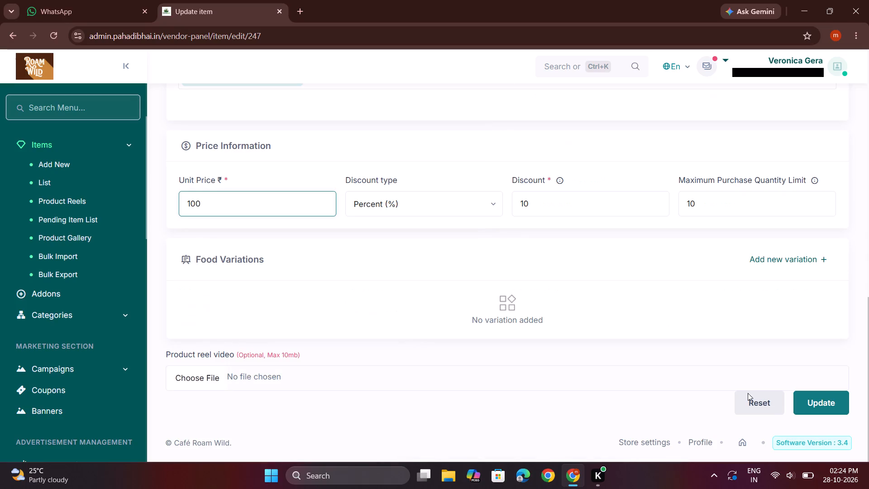
{"action": "left_click", "coordinate": [832, 407]}
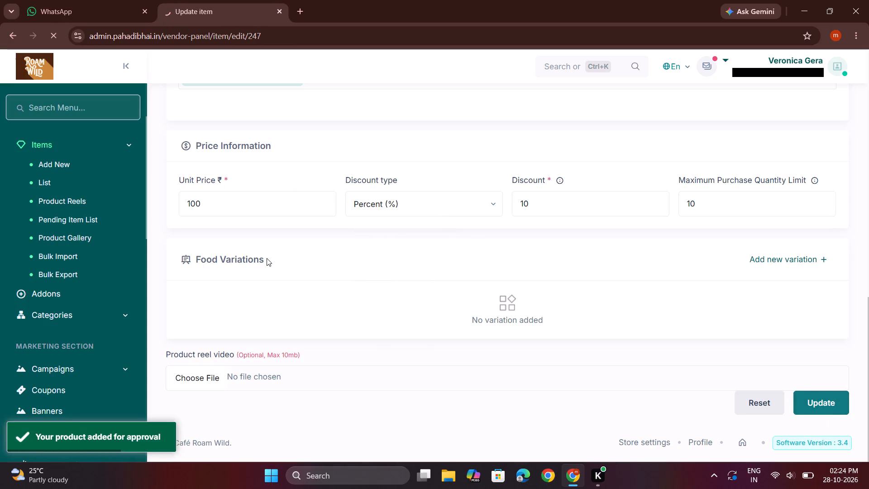
Return to page 2 of the item list, set Kashmiri Kahwa's unit price to ₹110, and submit the update.
{"action": "left_click", "coordinate": [43, 164]}
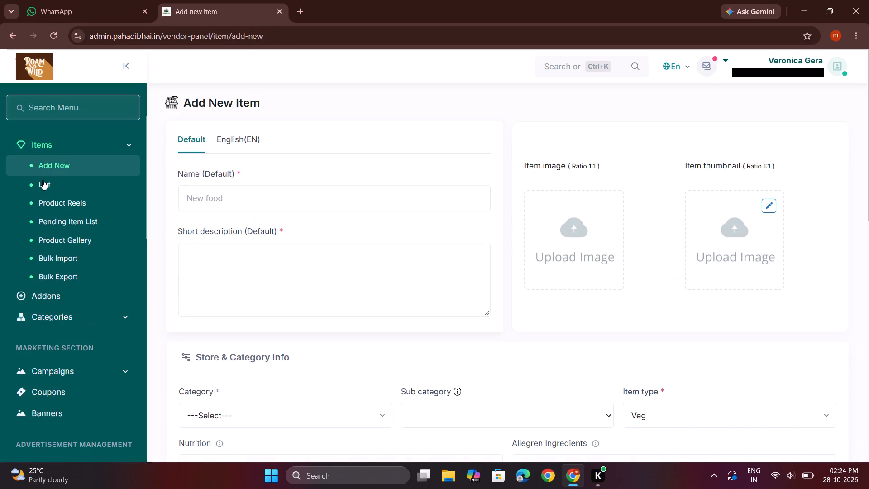
{"action": "left_click", "coordinate": [43, 185]}
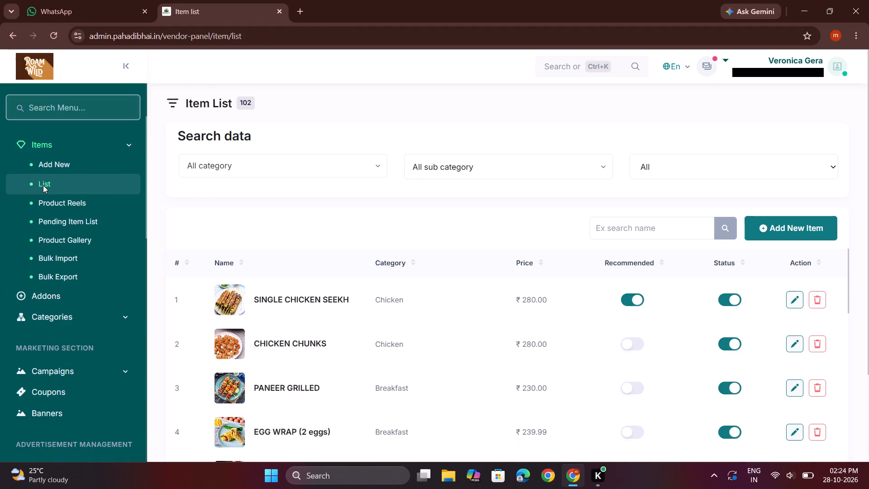
{"action": "scroll", "coordinate": [393, 374], "scroll_direction": "down", "scroll_amount": 10}
{"action": "scroll", "coordinate": [393, 374], "scroll_direction": "down", "scroll_amount": 11}
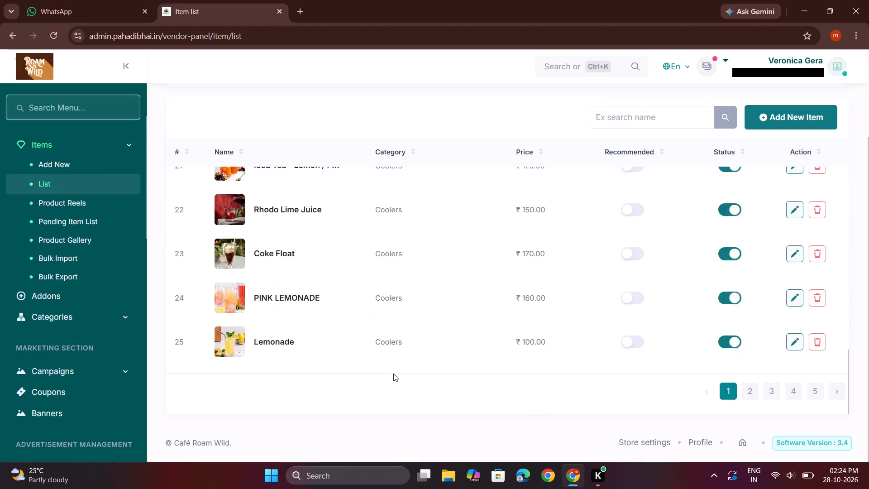
{"action": "left_click", "coordinate": [752, 398]}
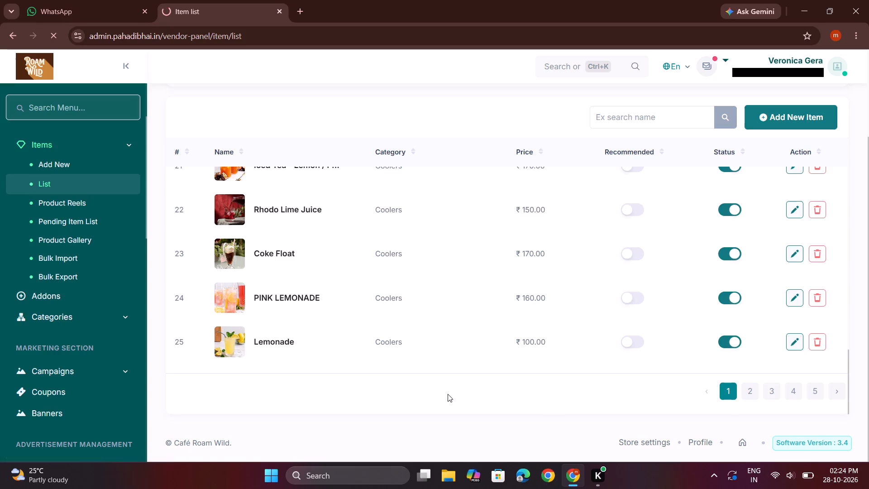
{"action": "scroll", "coordinate": [448, 394], "scroll_direction": "down", "scroll_amount": 1}
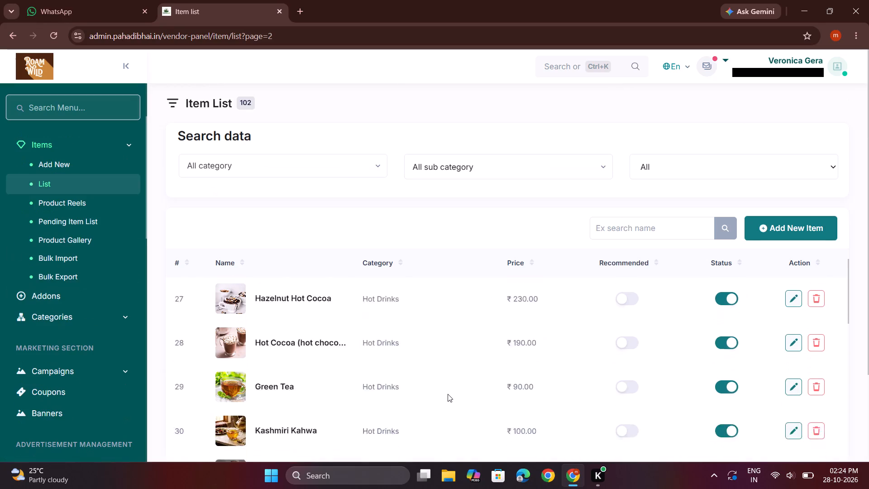
{"action": "scroll", "coordinate": [448, 394], "scroll_direction": "down", "scroll_amount": 2}
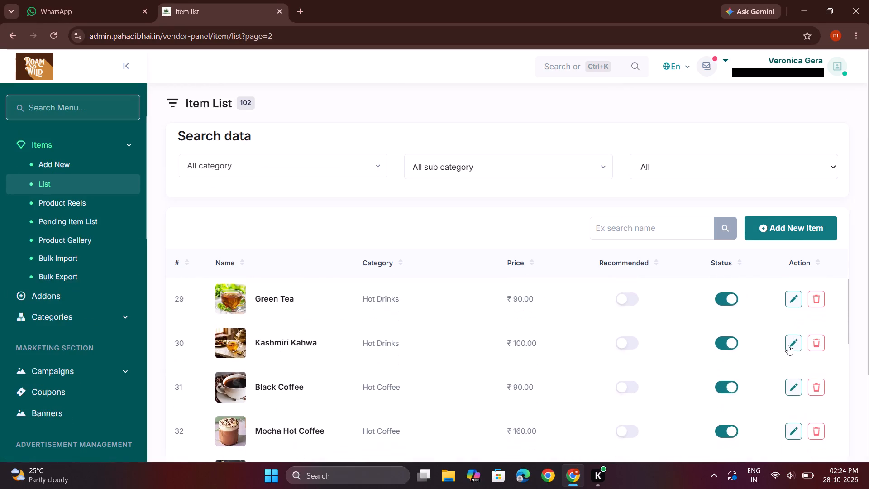
{"action": "left_click", "coordinate": [790, 345]}
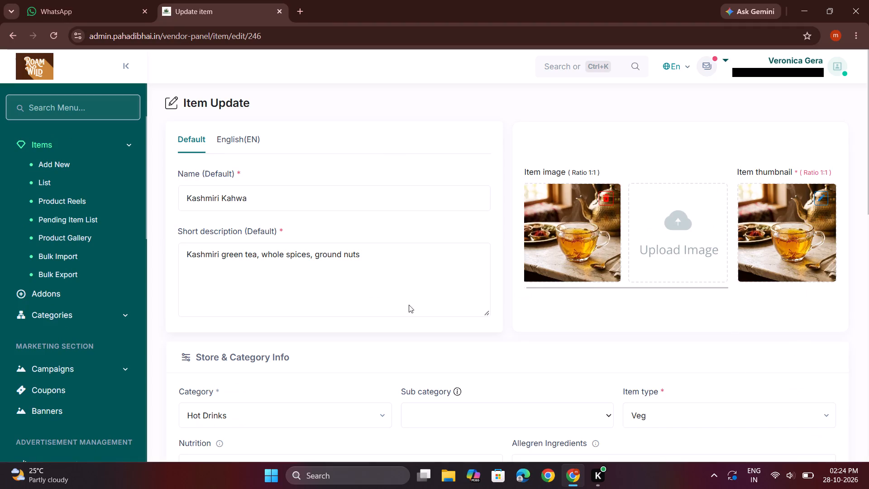
{"action": "scroll", "coordinate": [389, 277], "scroll_direction": "down", "scroll_amount": 8}
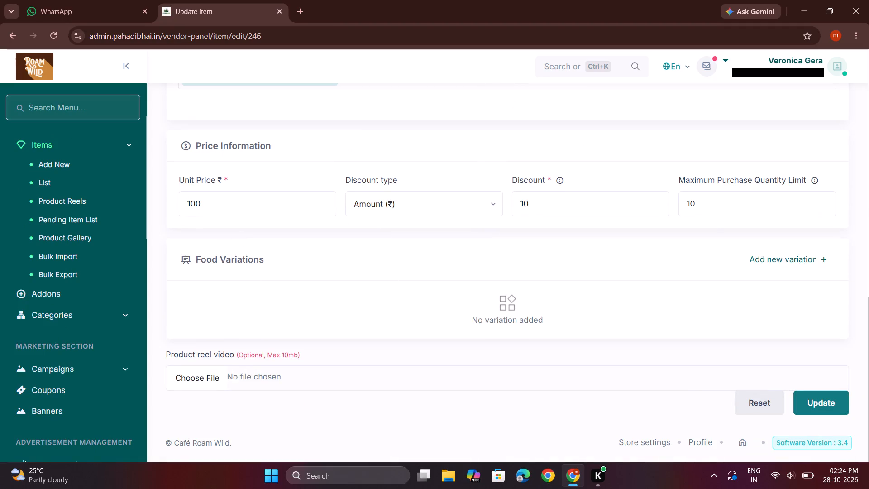
{"action": "left_click", "coordinate": [208, 208]}
{"action": "key", "text": "Left"}
{"action": "key", "text": "BackSpace"}
{"action": "key", "text": "1"}
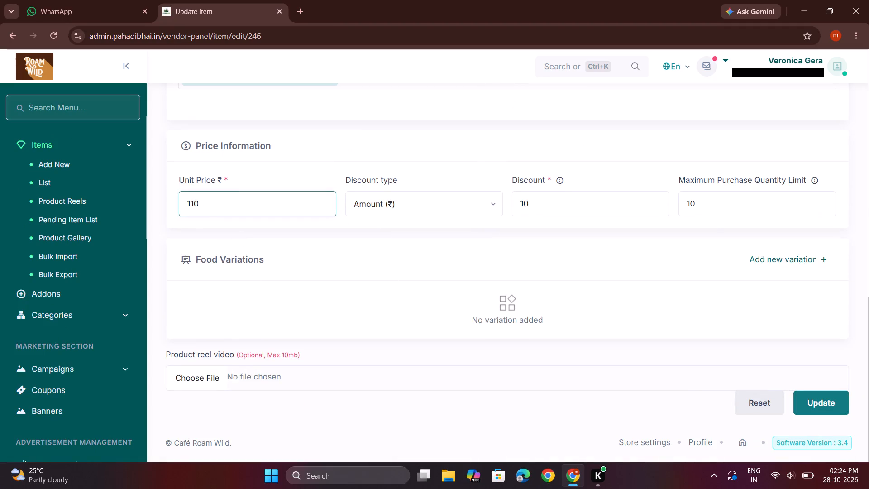
{"action": "left_click", "coordinate": [823, 398]}
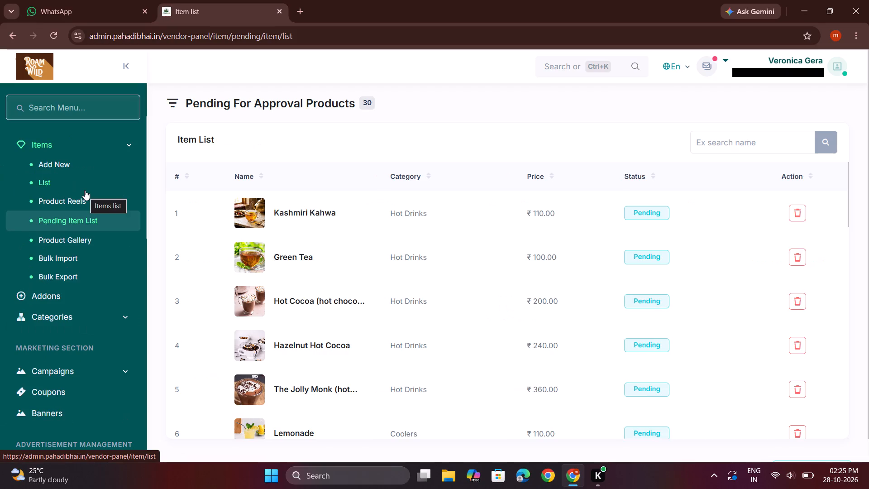
Return to page 2 of the item list, set Black Coffee's unit price to ₹100, and submit the update.
{"action": "left_click", "coordinate": [53, 186]}
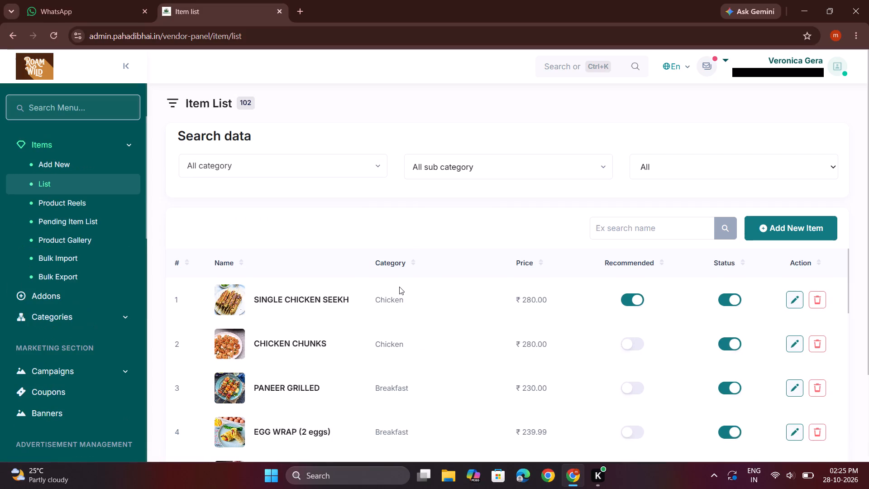
{"action": "scroll", "coordinate": [399, 287], "scroll_direction": "down", "scroll_amount": 19}
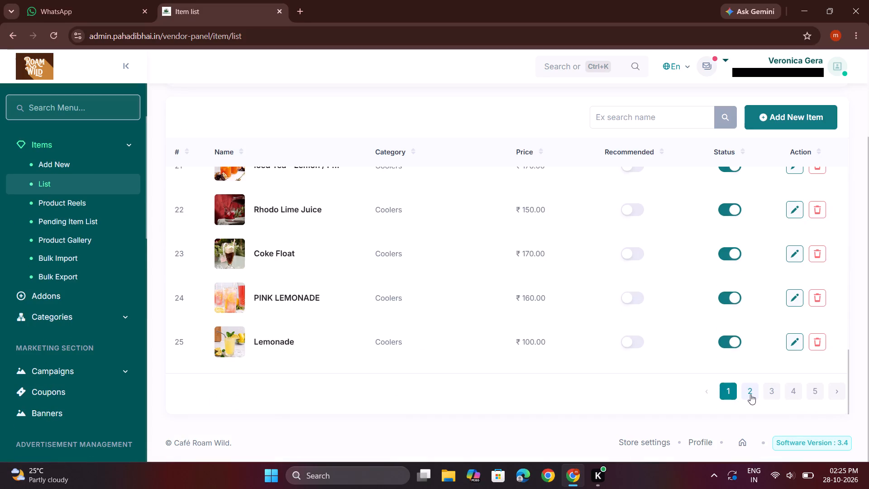
{"action": "left_click", "coordinate": [750, 394]}
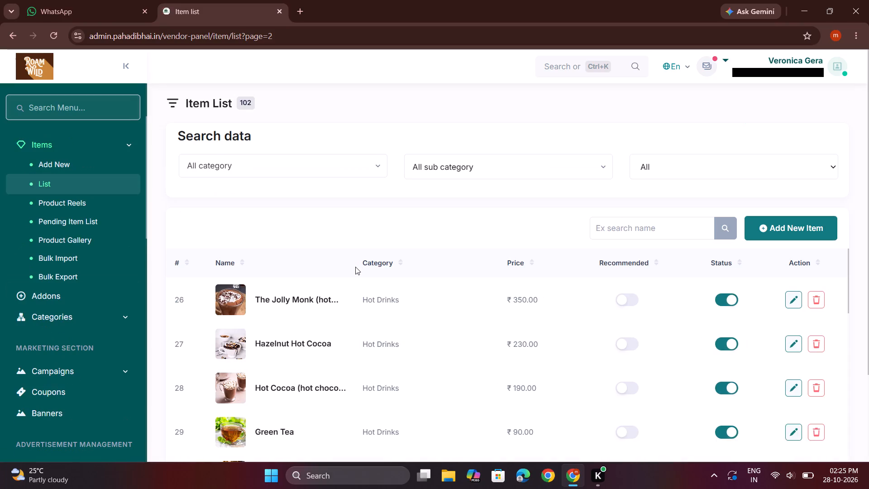
{"action": "scroll", "coordinate": [355, 267], "scroll_direction": "down", "scroll_amount": 3}
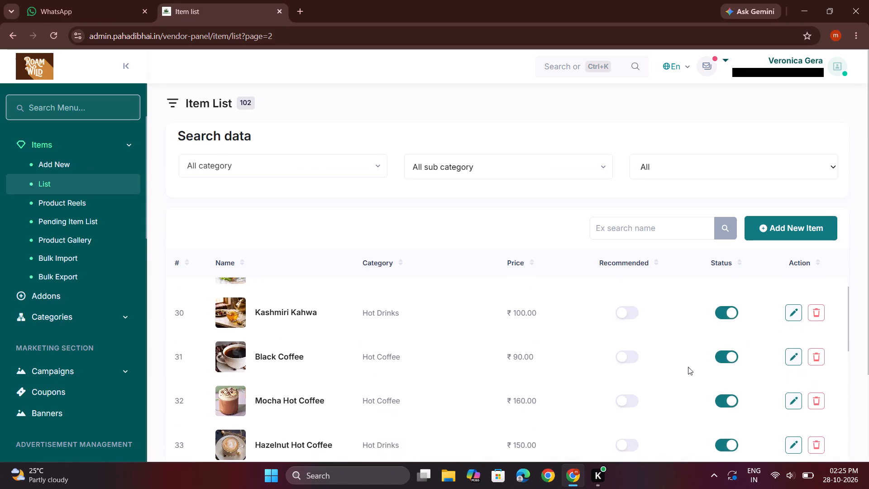
{"action": "left_click", "coordinate": [794, 357]}
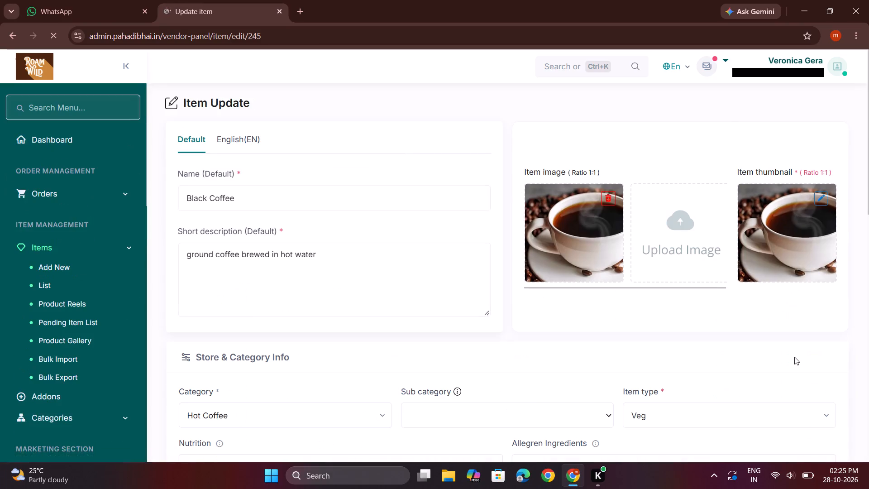
{"action": "scroll", "coordinate": [183, 304], "scroll_direction": "down", "scroll_amount": 7}
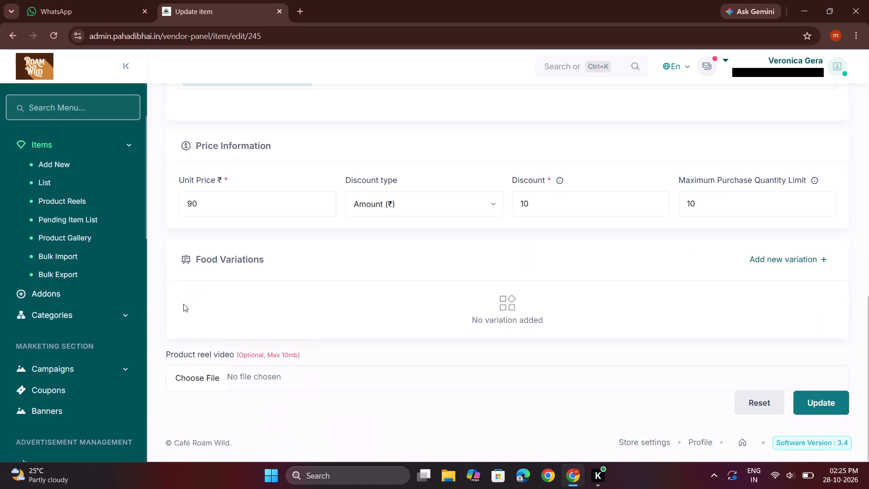
{"action": "left_click", "coordinate": [195, 217]}
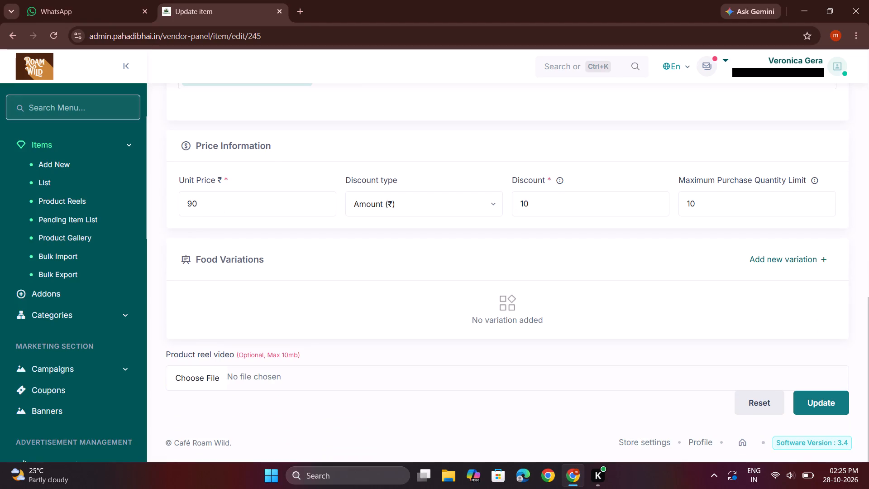
{"action": "left_click", "coordinate": [213, 212]}
{"action": "key", "text": "BackSpace"}
{"action": "key", "text": "BackSpace"}
{"action": "key", "text": "BackSpace"}
{"action": "type", "text": "100"}
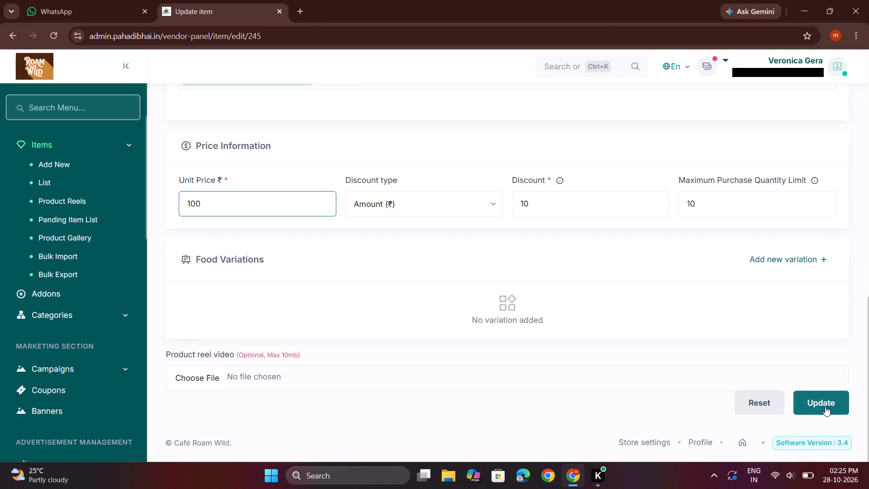
{"action": "left_click", "coordinate": [825, 406]}
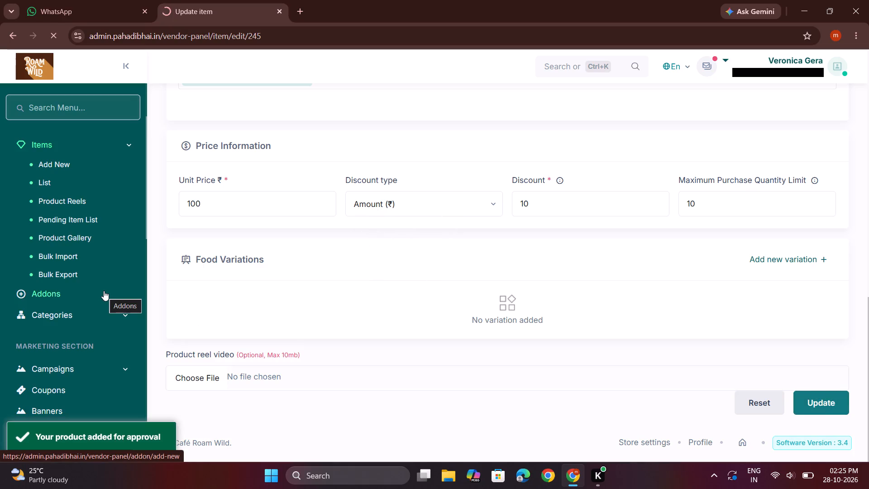
Return to page 2 of the item list, set Mocha Hot Coffee's unit price to ₹170, and submit the update.
{"action": "left_click", "coordinate": [52, 177]}
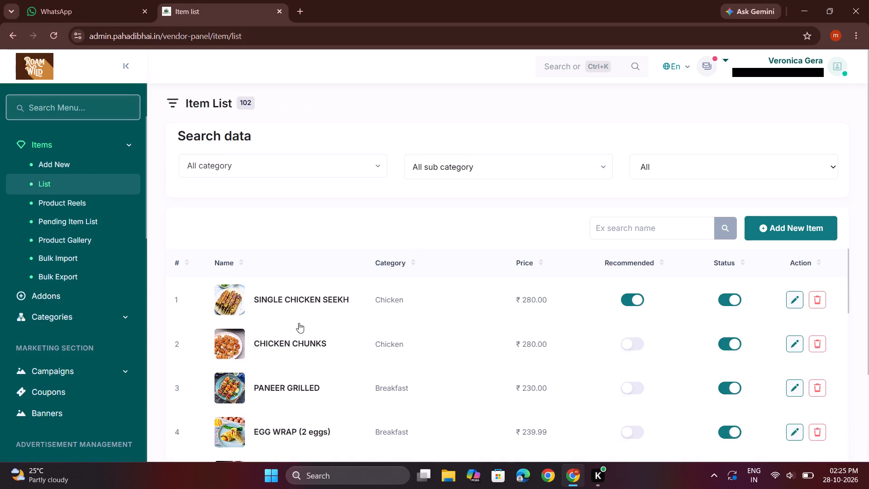
{"action": "scroll", "coordinate": [438, 412], "scroll_direction": "down", "scroll_amount": 18}
{"action": "scroll", "coordinate": [438, 412], "scroll_direction": "down", "scroll_amount": 5}
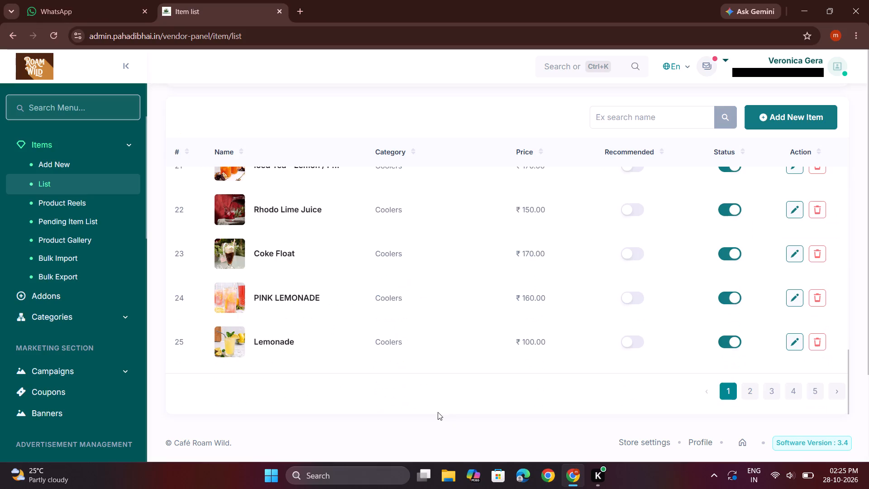
{"action": "left_click", "coordinate": [750, 393]}
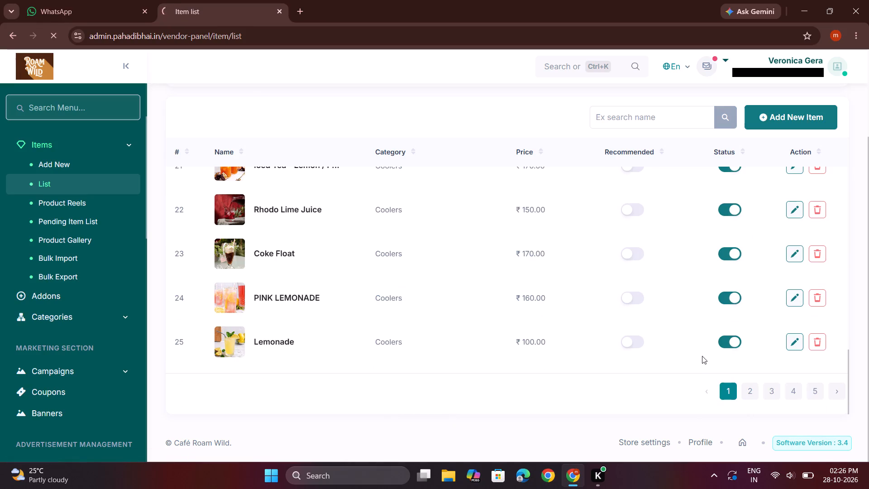
{"action": "left_click", "coordinate": [750, 396]}
{"action": "left_click", "coordinate": [748, 390]}
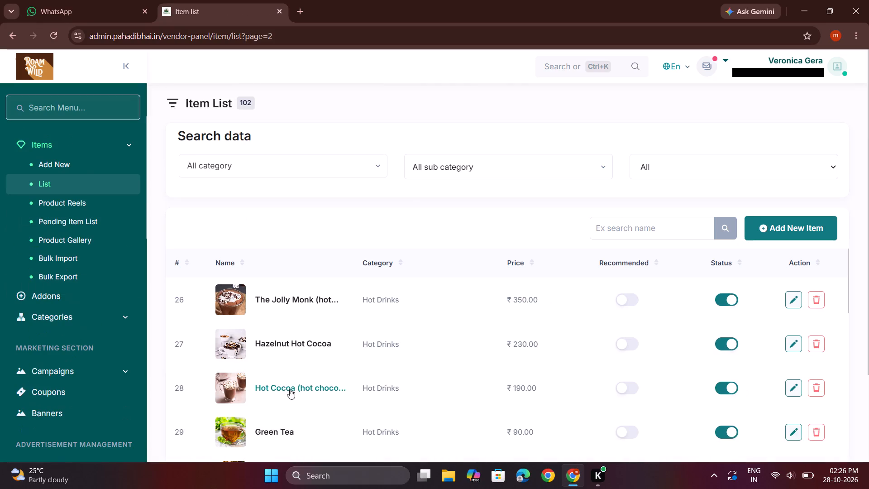
{"action": "scroll", "coordinate": [286, 387], "scroll_direction": "down", "scroll_amount": 2}
{"action": "scroll", "coordinate": [343, 374], "scroll_direction": "down", "scroll_amount": 1}
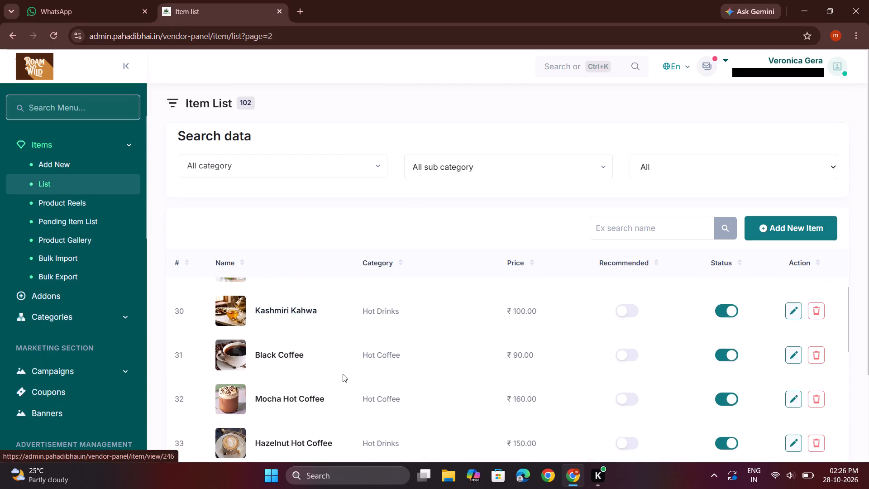
{"action": "scroll", "coordinate": [417, 379], "scroll_direction": "down", "scroll_amount": 1}
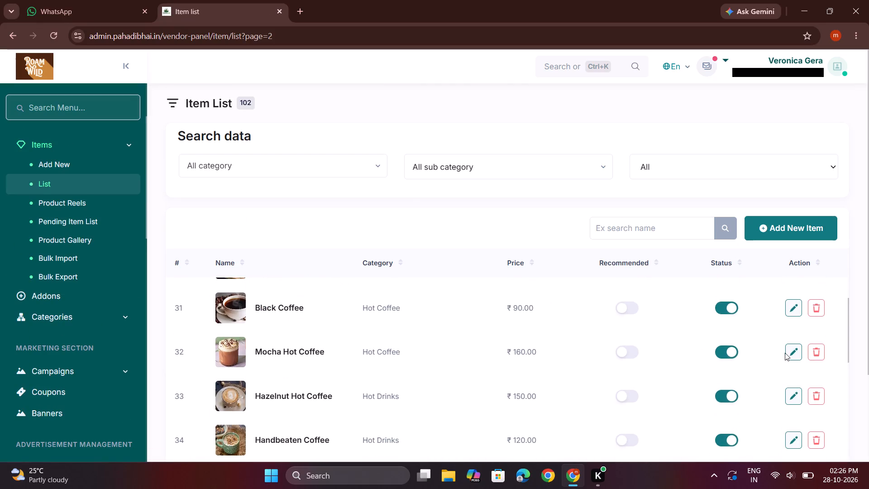
{"action": "left_click", "coordinate": [794, 353]}
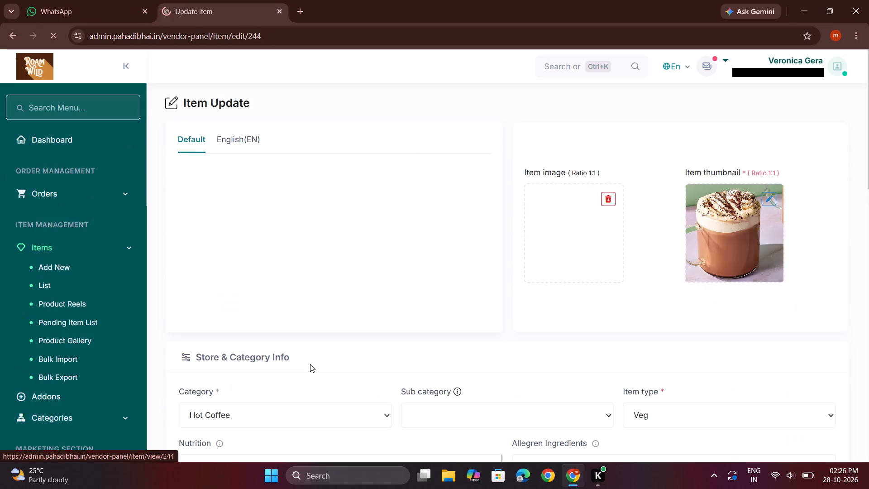
{"action": "scroll", "coordinate": [481, 344], "scroll_direction": "down", "scroll_amount": 9}
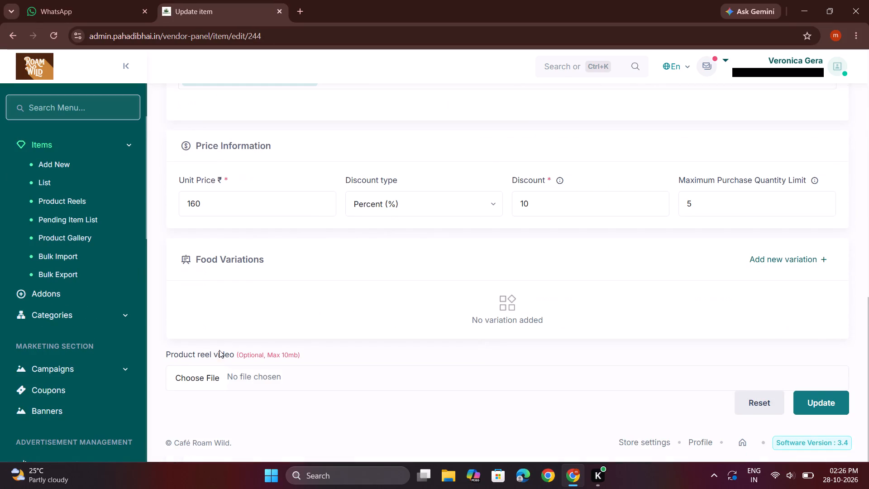
{"action": "left_click", "coordinate": [195, 203]}
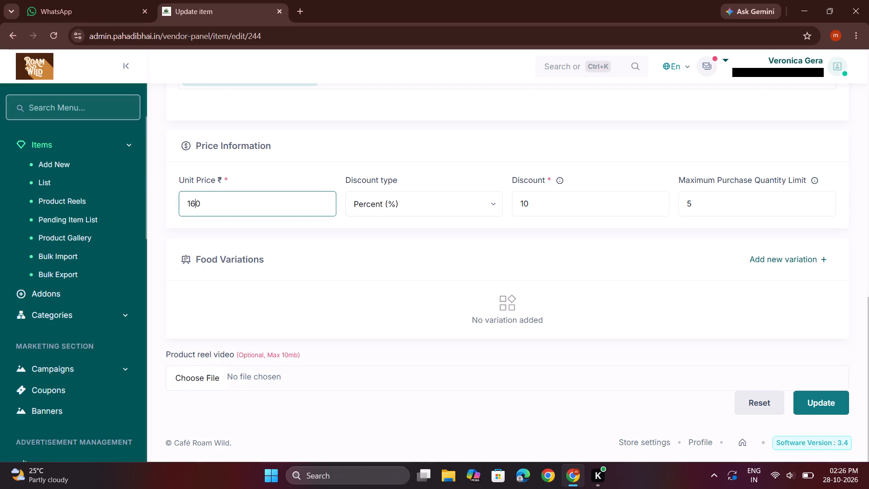
{"action": "key", "text": "BackSpace"}
{"action": "key", "text": "7"}
{"action": "left_click", "coordinate": [816, 398]}
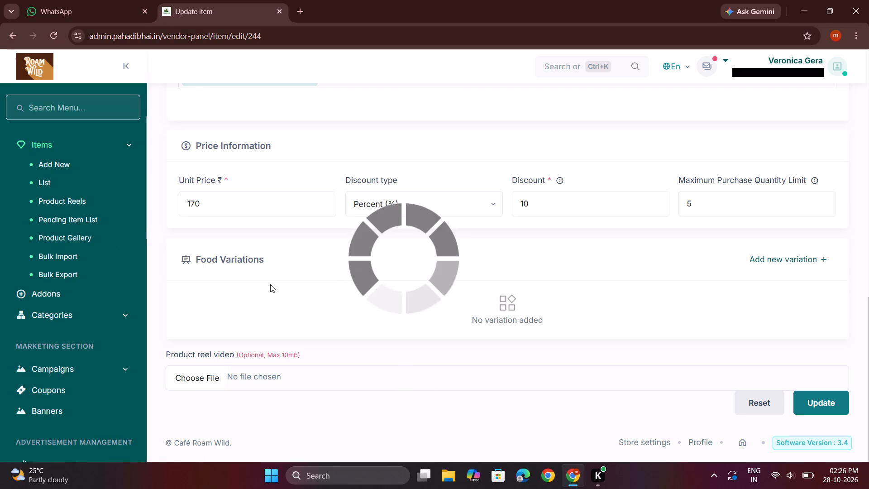
{"action": "scroll", "coordinate": [270, 284], "scroll_direction": "up", "scroll_amount": 5}
{"action": "scroll", "coordinate": [270, 284], "scroll_direction": "down", "scroll_amount": 7}
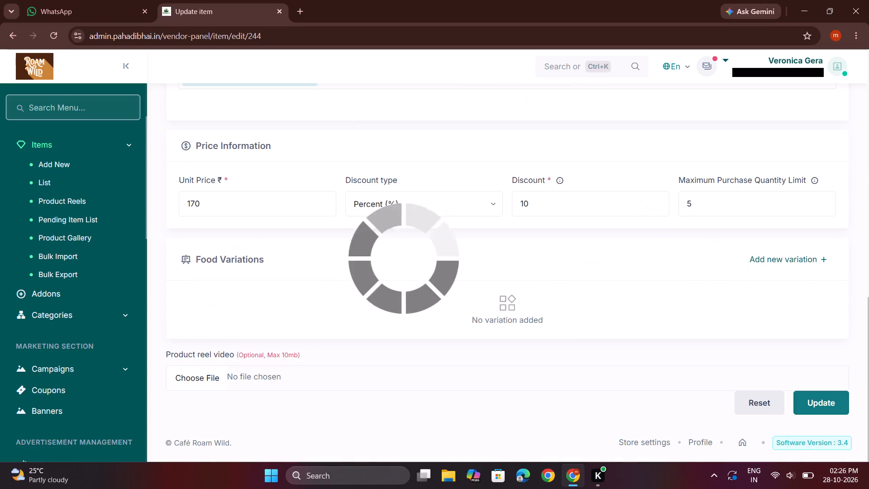
{"action": "scroll", "coordinate": [306, 244], "scroll_direction": "up", "scroll_amount": 10}
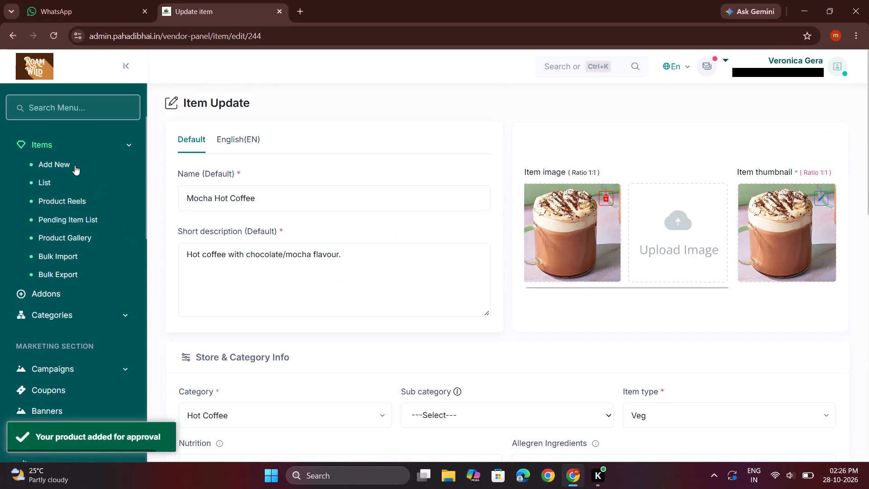
Return to page 2 of the item list, set Hazelnut Hot Coffee's unit price to ₹160, and submit the update.
{"action": "left_click", "coordinate": [49, 184]}
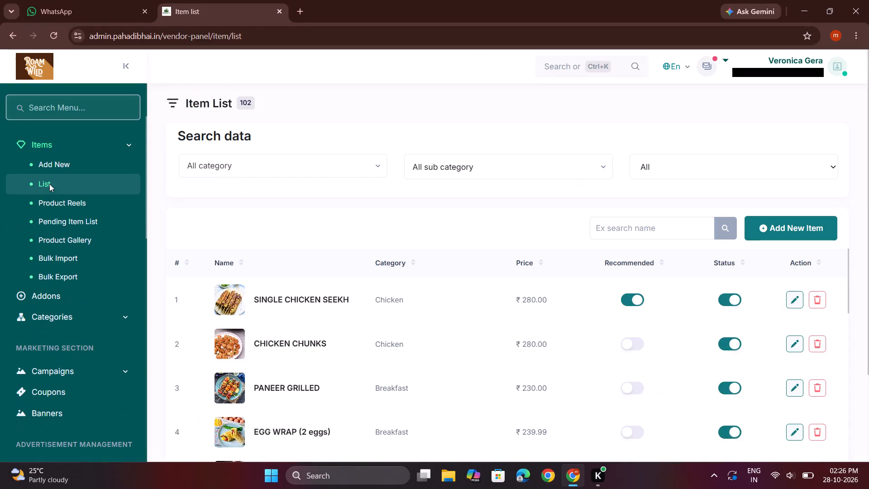
{"action": "scroll", "coordinate": [458, 398], "scroll_direction": "down", "scroll_amount": 20}
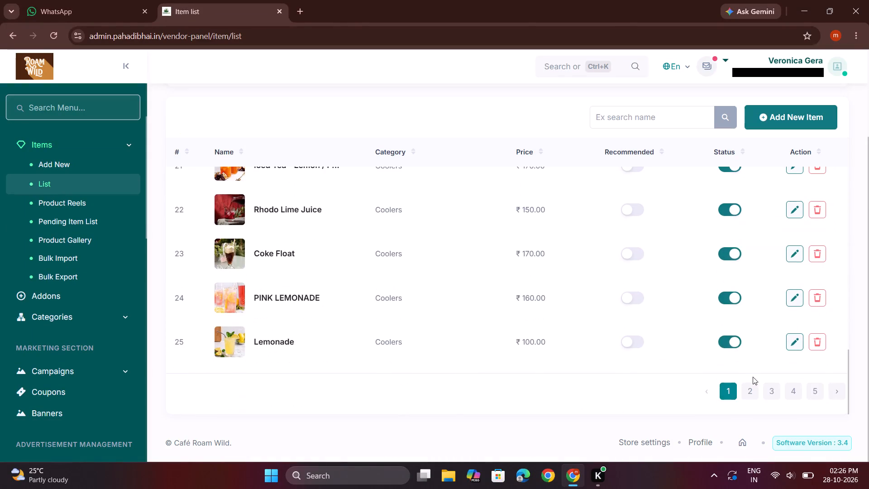
{"action": "left_click", "coordinate": [750, 390]}
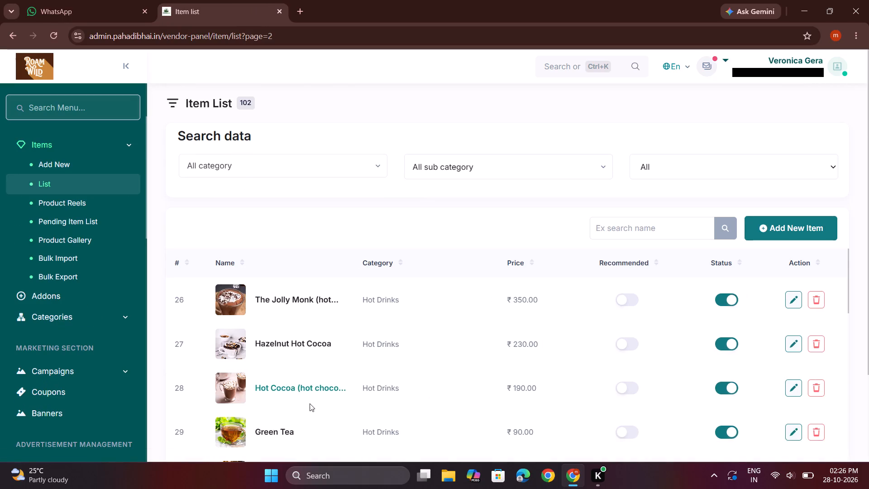
{"action": "scroll", "coordinate": [310, 403], "scroll_direction": "down", "scroll_amount": 4}
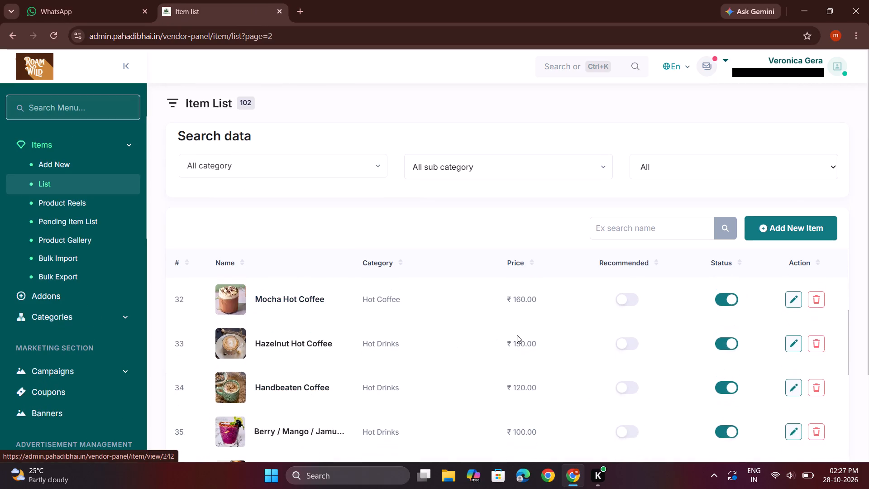
{"action": "left_click", "coordinate": [793, 340]}
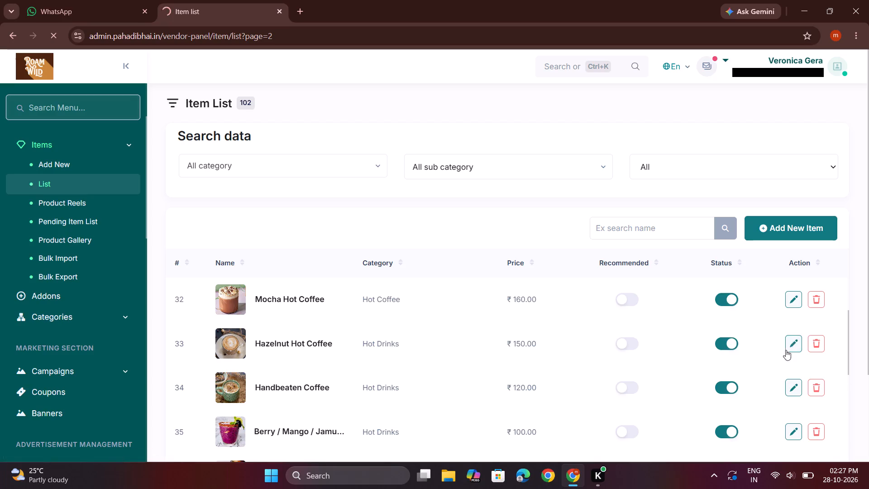
{"action": "scroll", "coordinate": [535, 340], "scroll_direction": "down", "scroll_amount": 6}
{"action": "scroll", "coordinate": [204, 389], "scroll_direction": "down", "scroll_amount": 1}
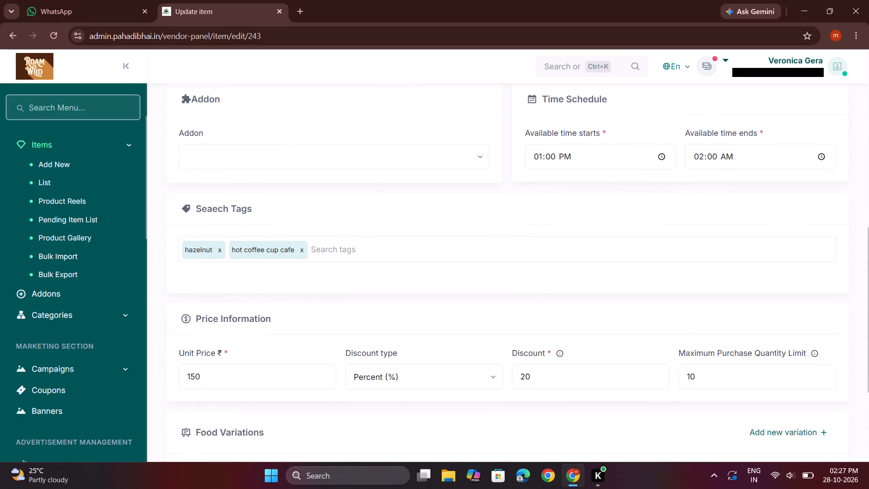
{"action": "left_click", "coordinate": [192, 375]}
{"action": "key", "text": "Right"}
{"action": "key", "text": "BackSpace"}
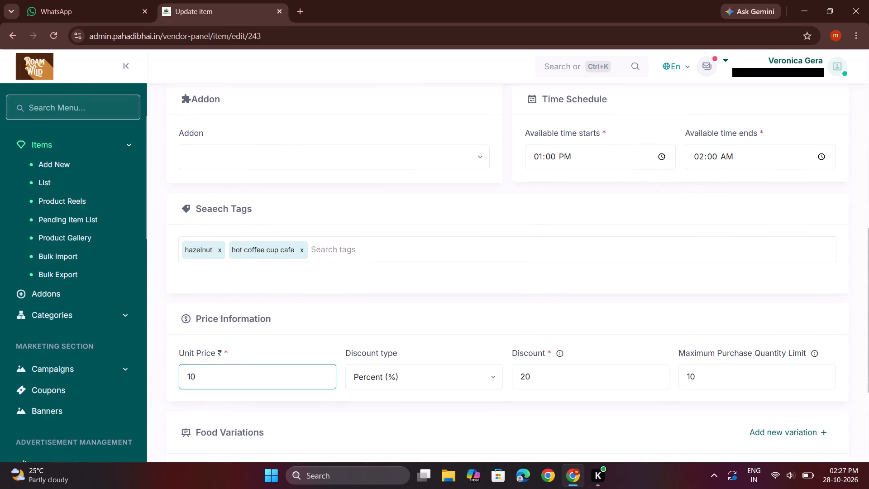
{"action": "key", "text": "6"}
{"action": "scroll", "coordinate": [299, 269], "scroll_direction": "down", "scroll_amount": 6}
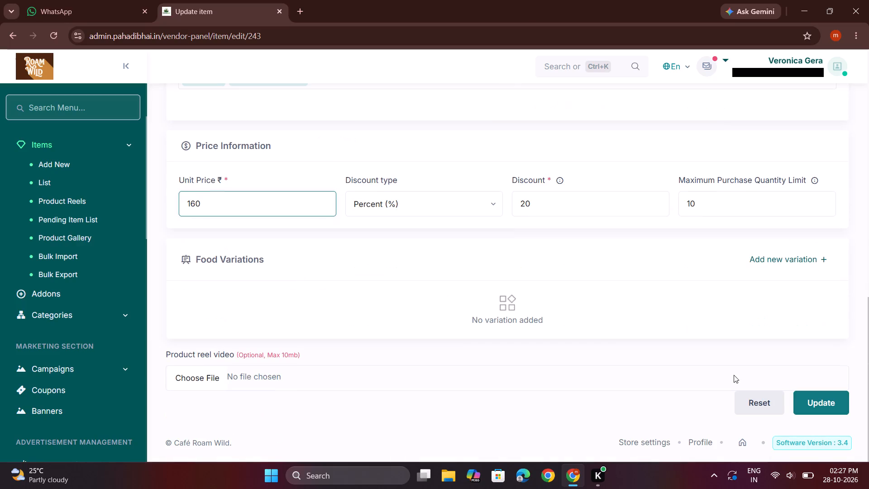
{"action": "left_click", "coordinate": [821, 397]}
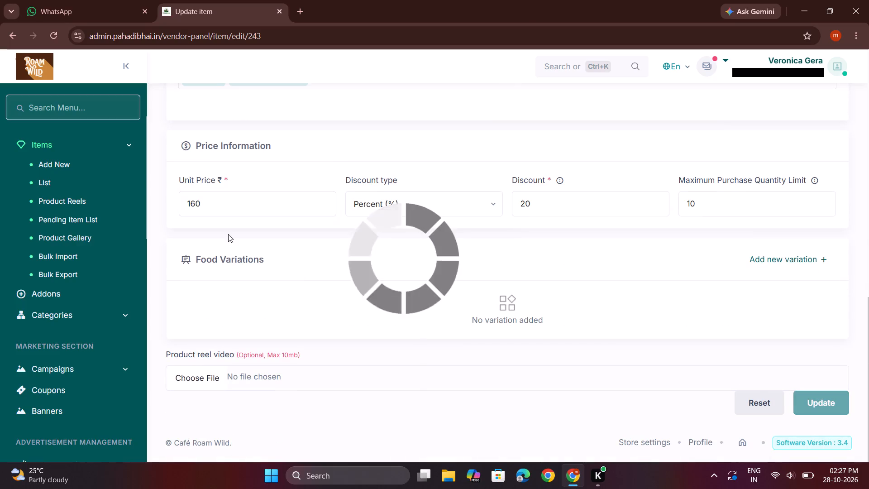
Return to page 2 of the item list, set Handbeaten Coffee's unit price to ₹130, and submit the update.
{"action": "left_click", "coordinate": [40, 180]}
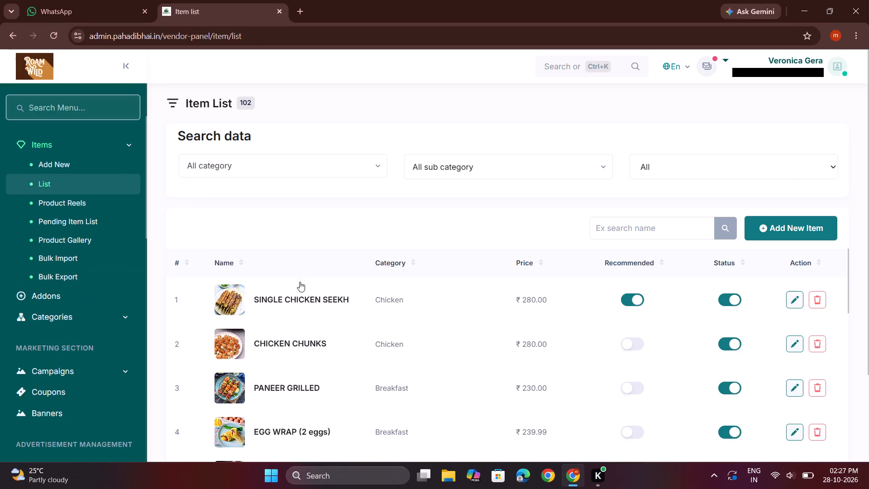
{"action": "scroll", "coordinate": [331, 333], "scroll_direction": "down", "scroll_amount": 18}
{"action": "scroll", "coordinate": [571, 362], "scroll_direction": "down", "scroll_amount": 9}
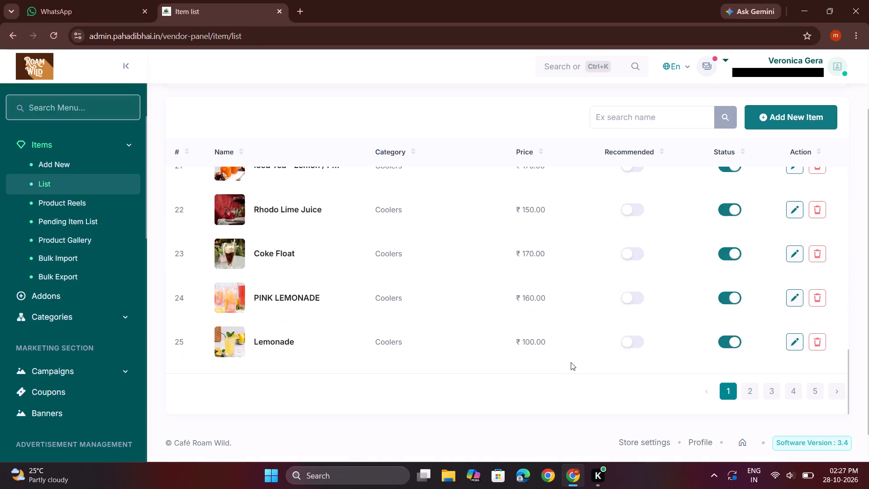
{"action": "left_click", "coordinate": [752, 394]}
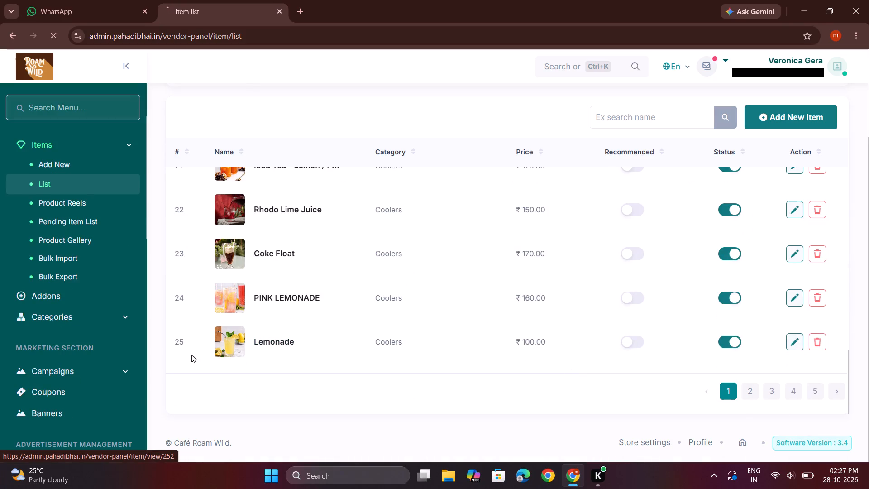
{"action": "scroll", "coordinate": [184, 360], "scroll_direction": "down", "scroll_amount": 6}
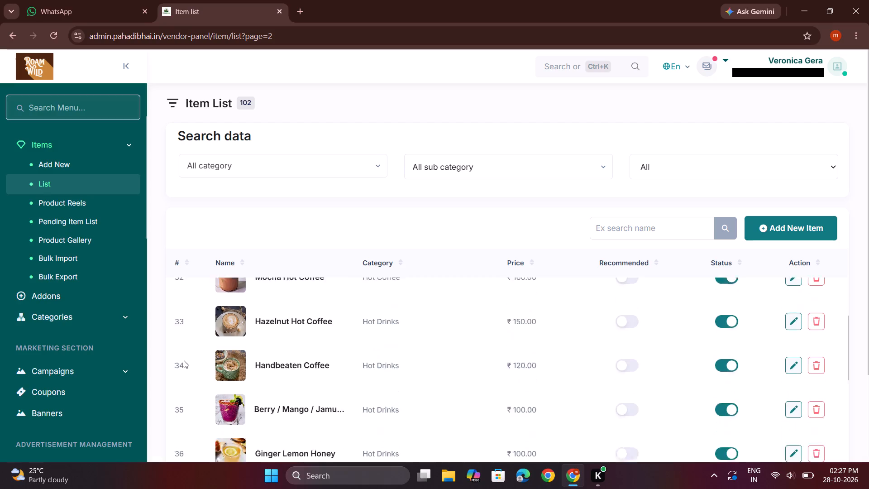
{"action": "scroll", "coordinate": [184, 360], "scroll_direction": "down", "scroll_amount": 1}
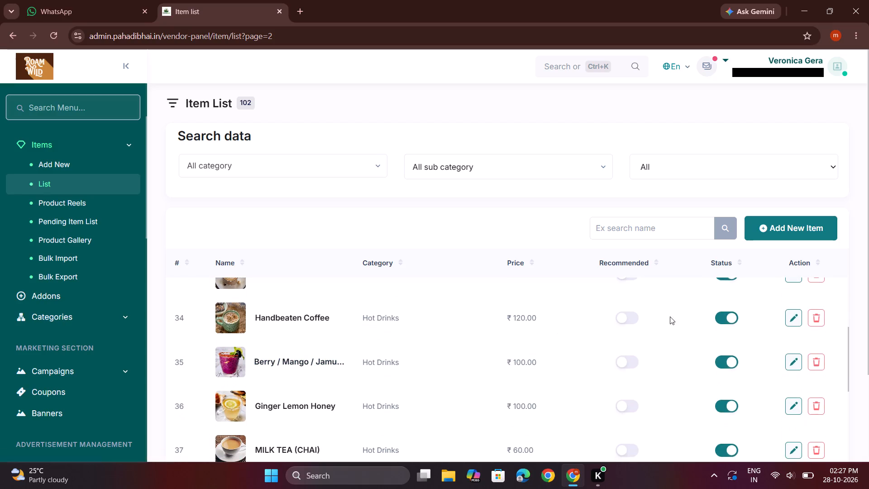
{"action": "left_click", "coordinate": [793, 324]}
{"action": "left_click", "coordinate": [793, 318]}
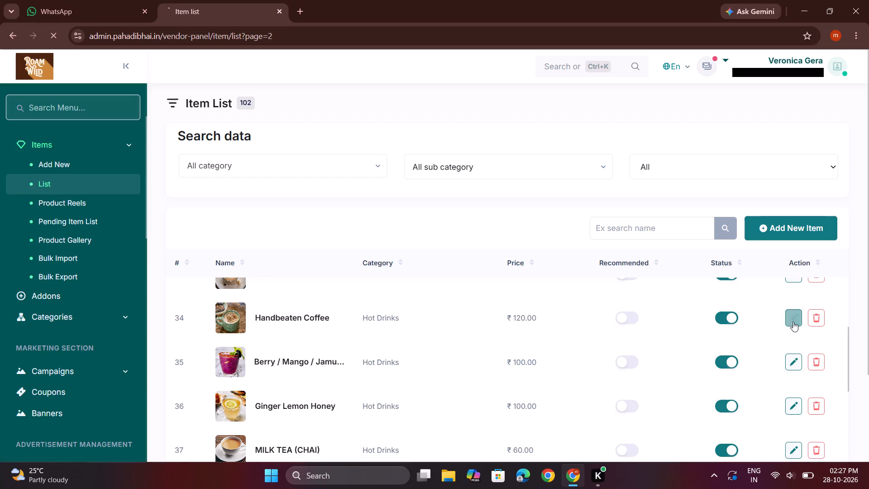
{"action": "left_click", "coordinate": [793, 320]}
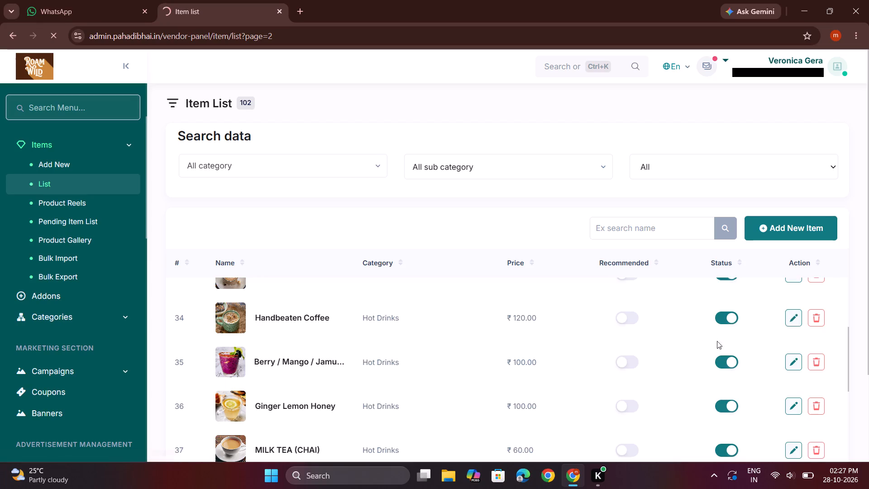
{"action": "left_click", "coordinate": [788, 318]}
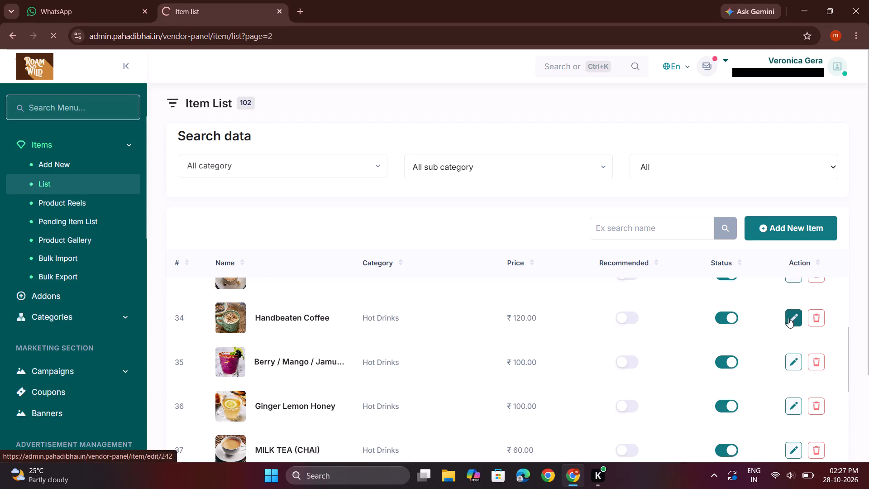
{"action": "left_click", "coordinate": [794, 322]}
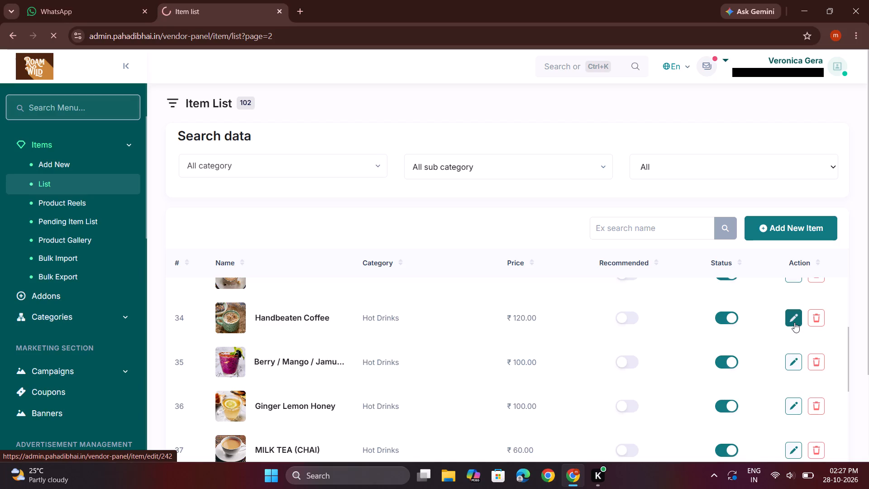
{"action": "left_click", "coordinate": [794, 322]}
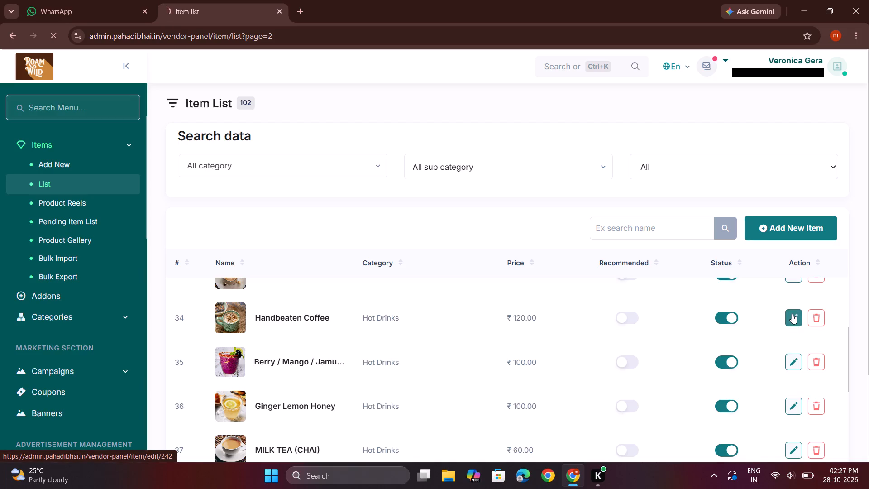
{"action": "left_click", "coordinate": [792, 314]}
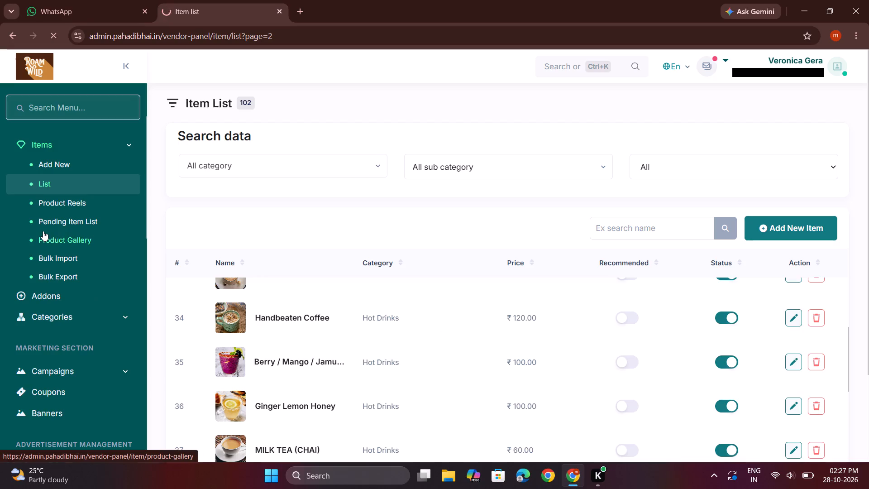
{"action": "scroll", "coordinate": [289, 350], "scroll_direction": "down", "scroll_amount": 4}
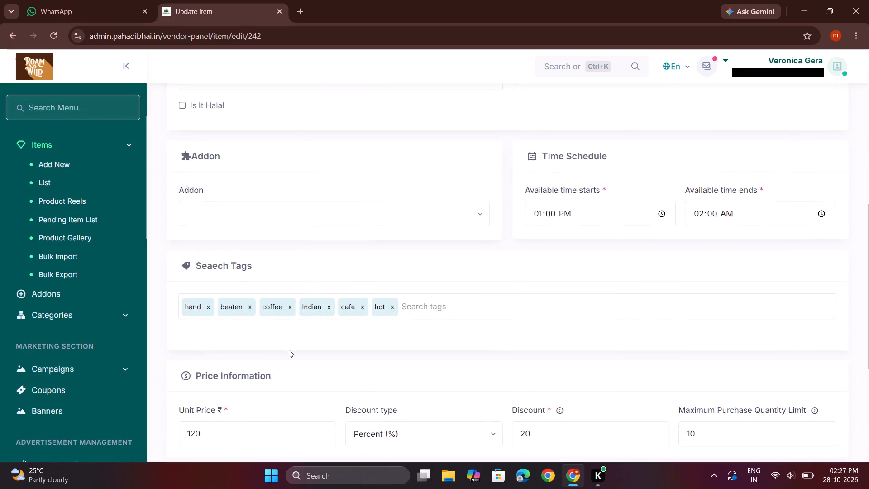
{"action": "scroll", "coordinate": [289, 350], "scroll_direction": "down", "scroll_amount": 3}
{"action": "left_click", "coordinate": [198, 287]}
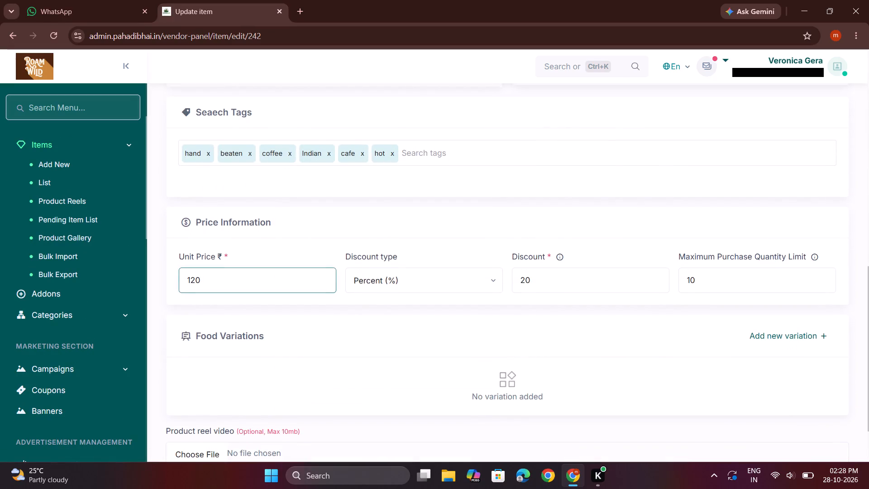
{"action": "key", "text": "Left"}
{"action": "key", "text": "BackSpace"}
{"action": "key", "text": "3"}
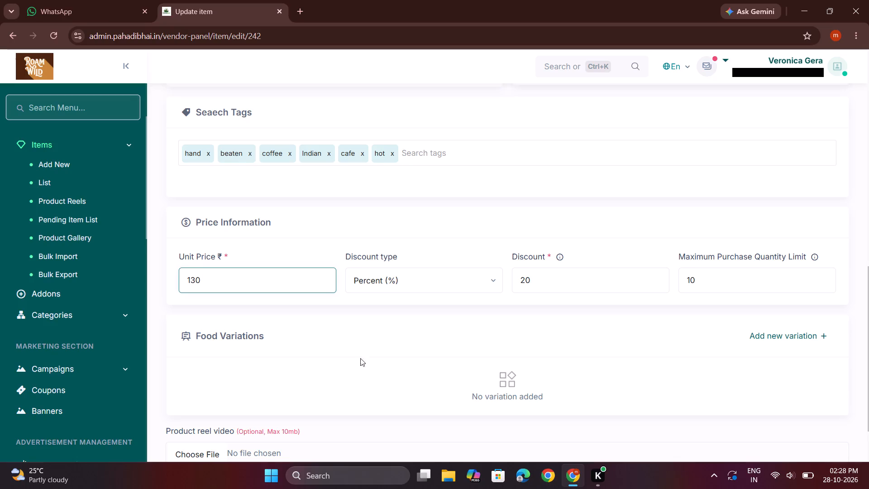
{"action": "scroll", "coordinate": [412, 354], "scroll_direction": "down", "scroll_amount": 9}
{"action": "left_click", "coordinate": [812, 402]}
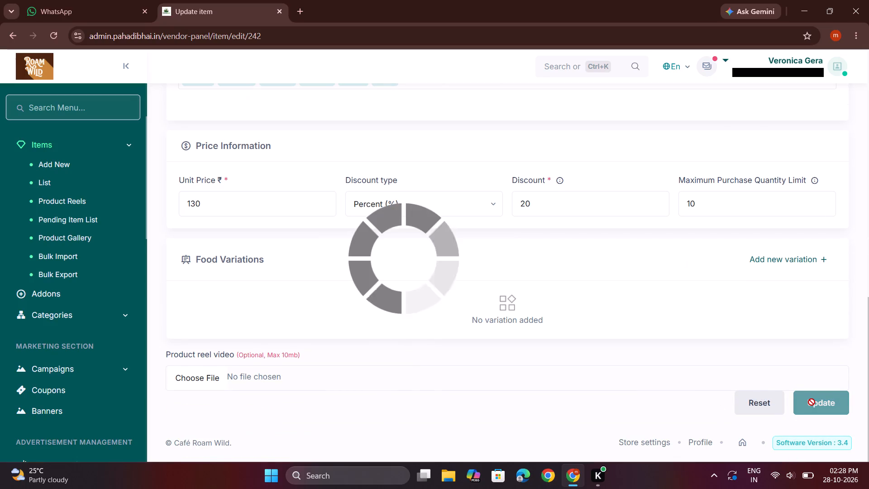
Return to page 2 of the item list, set Berry / Mango / Jamun Tea's unit price to ₹110, and submit the update.
{"action": "scroll", "coordinate": [344, 301], "scroll_direction": "up", "scroll_amount": 11}
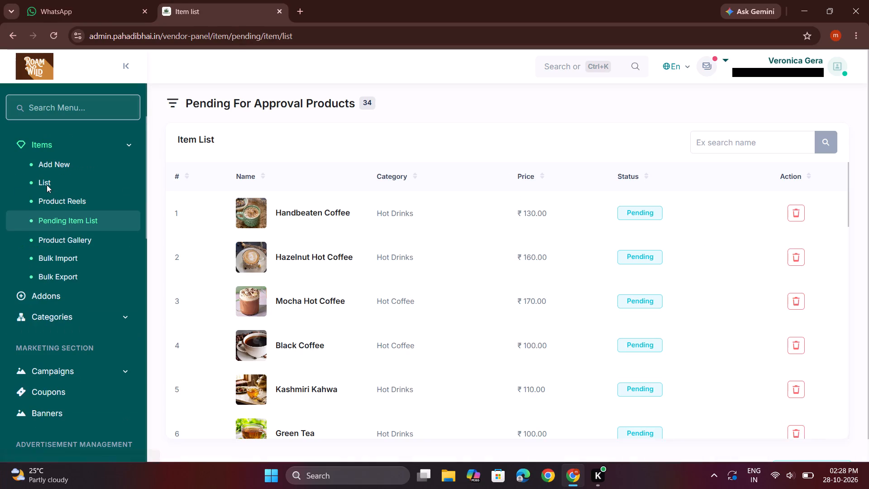
{"action": "left_click", "coordinate": [57, 185]}
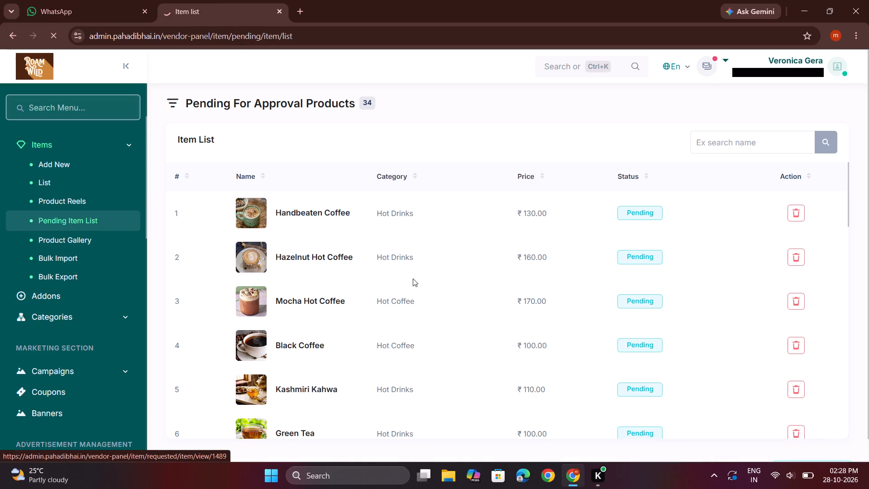
{"action": "scroll", "coordinate": [430, 320], "scroll_direction": "down", "scroll_amount": 8}
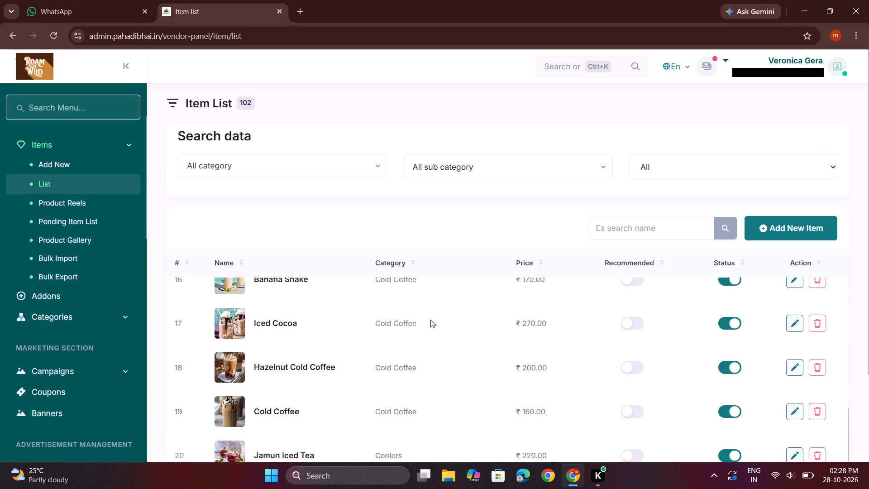
{"action": "scroll", "coordinate": [430, 320], "scroll_direction": "down", "scroll_amount": 6}
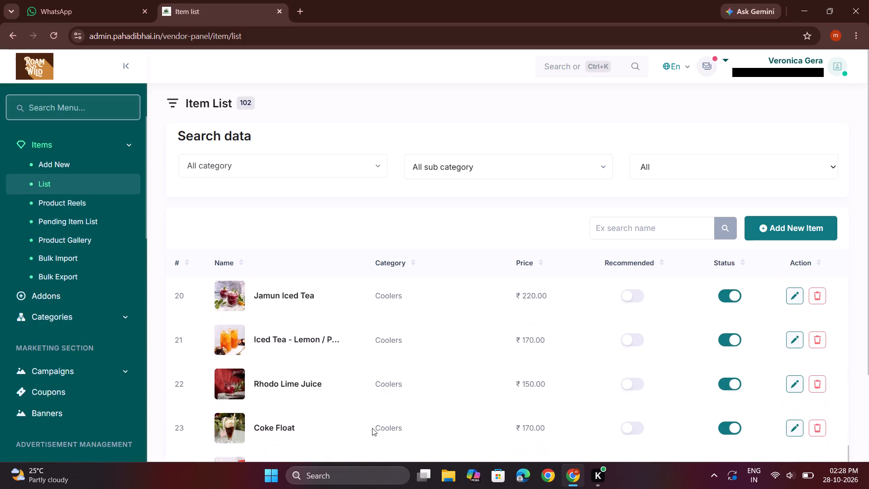
{"action": "scroll", "coordinate": [372, 428], "scroll_direction": "down", "scroll_amount": 10}
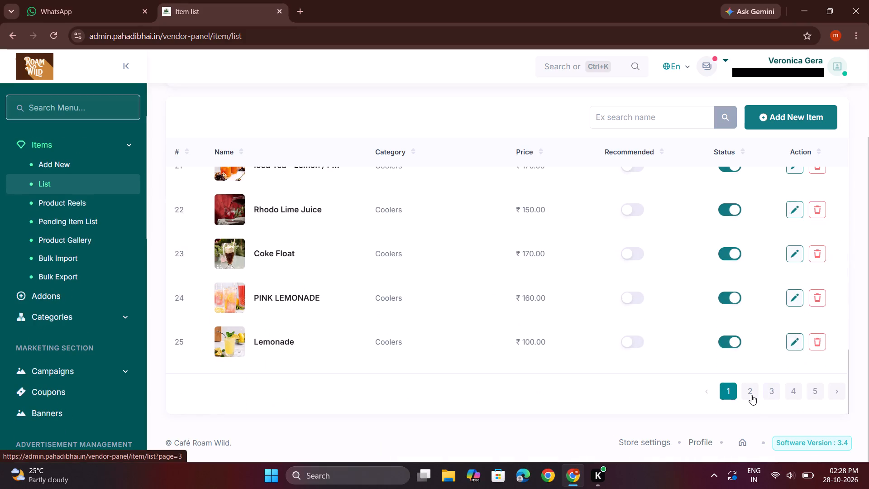
{"action": "left_click", "coordinate": [751, 395]}
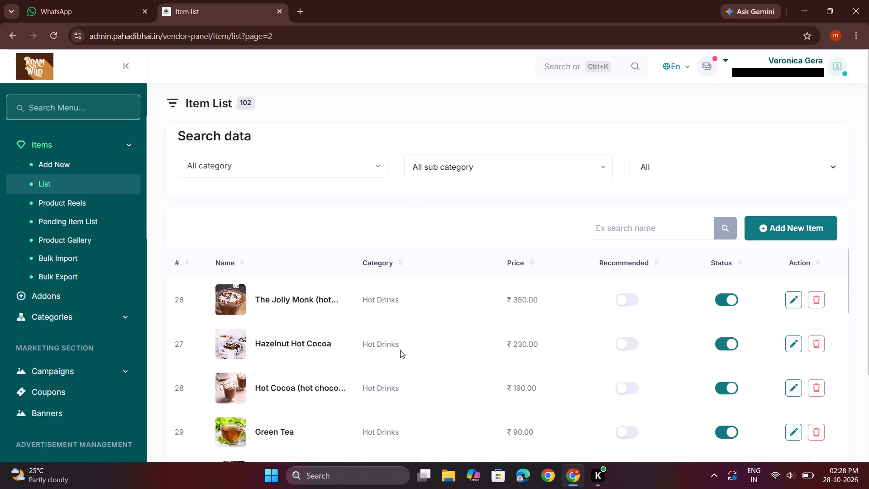
{"action": "scroll", "coordinate": [400, 350], "scroll_direction": "down", "scroll_amount": 3}
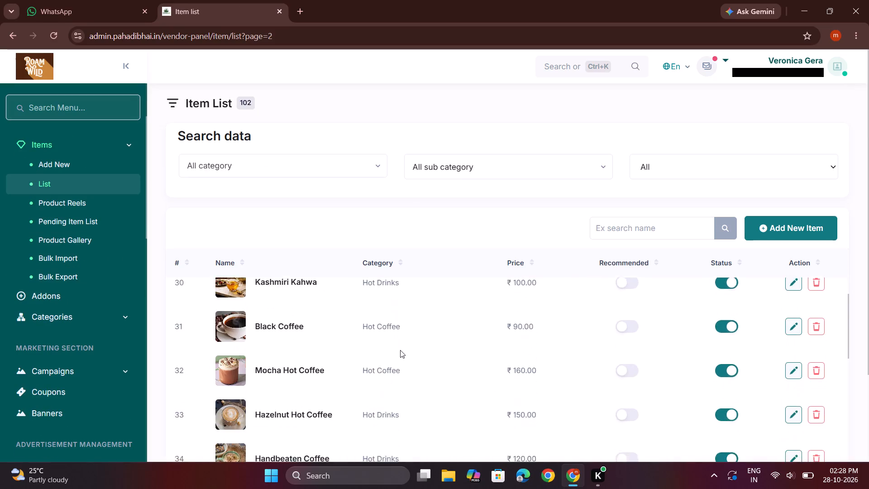
{"action": "scroll", "coordinate": [400, 350], "scroll_direction": "down", "scroll_amount": 3}
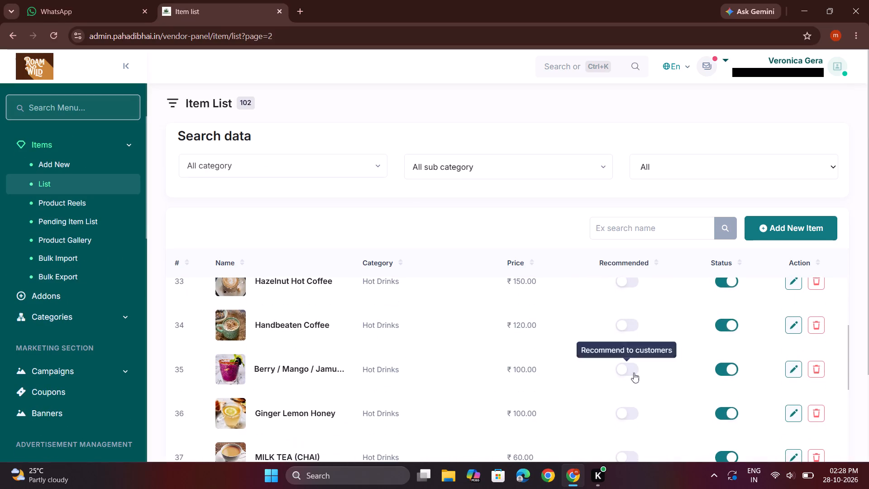
{"action": "left_click", "coordinate": [789, 368]}
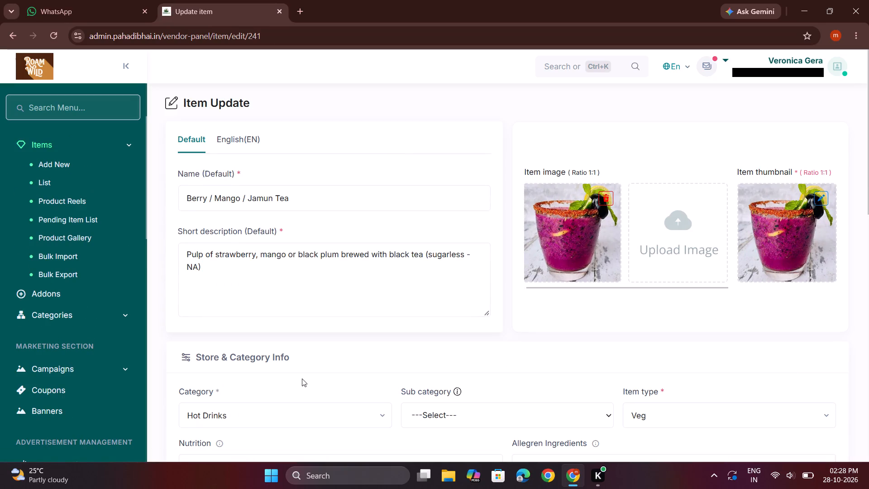
{"action": "scroll", "coordinate": [302, 379], "scroll_direction": "down", "scroll_amount": 3}
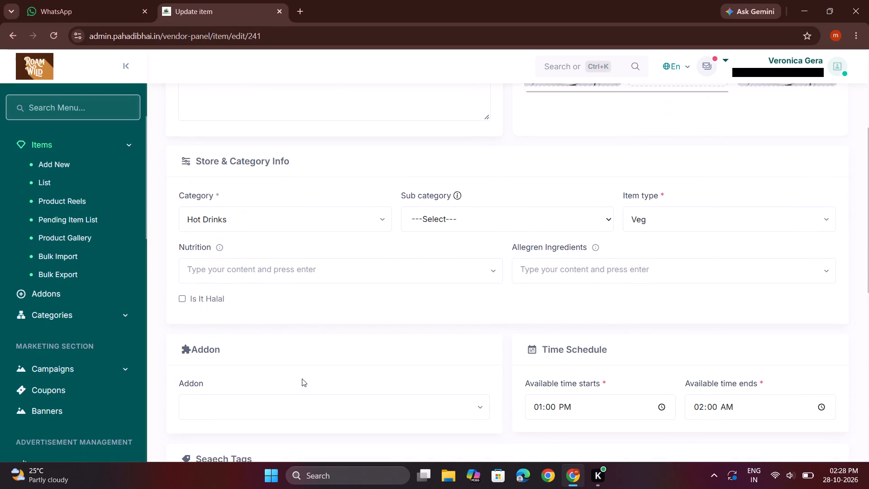
{"action": "scroll", "coordinate": [302, 379], "scroll_direction": "down", "scroll_amount": 4}
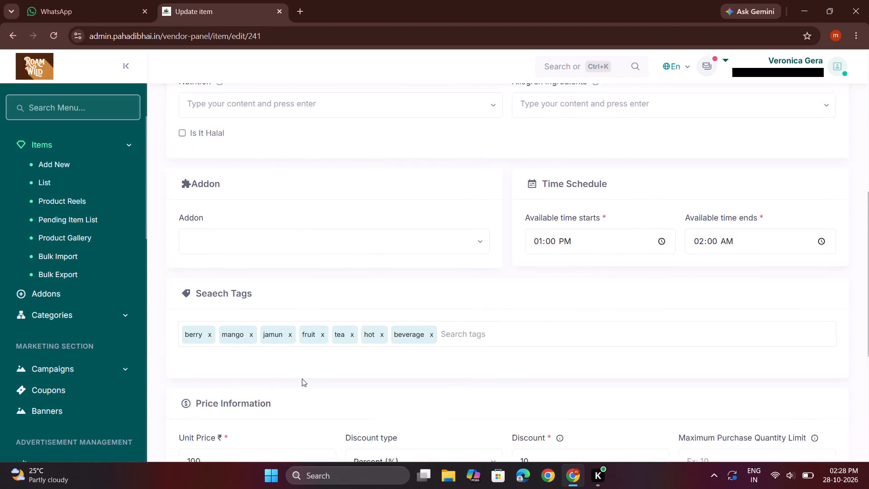
{"action": "scroll", "coordinate": [253, 423], "scroll_direction": "down", "scroll_amount": 1}
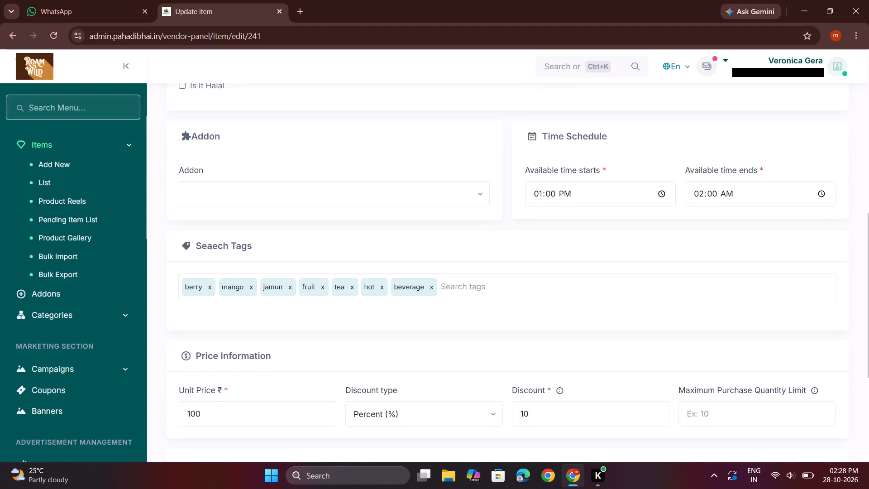
{"action": "left_click", "coordinate": [194, 413]}
{"action": "key", "text": "BackSpace"}
{"action": "key", "text": "1"}
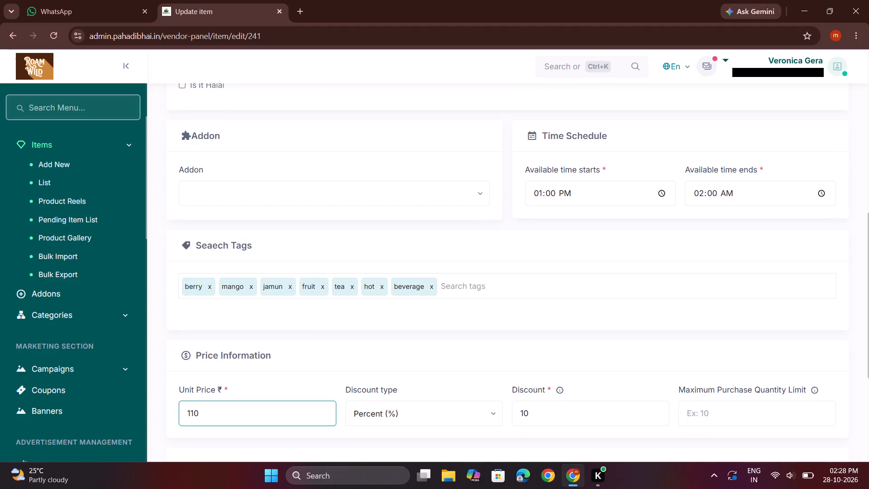
{"action": "scroll", "coordinate": [494, 336], "scroll_direction": "down", "scroll_amount": 10}
{"action": "left_click", "coordinate": [841, 402]}
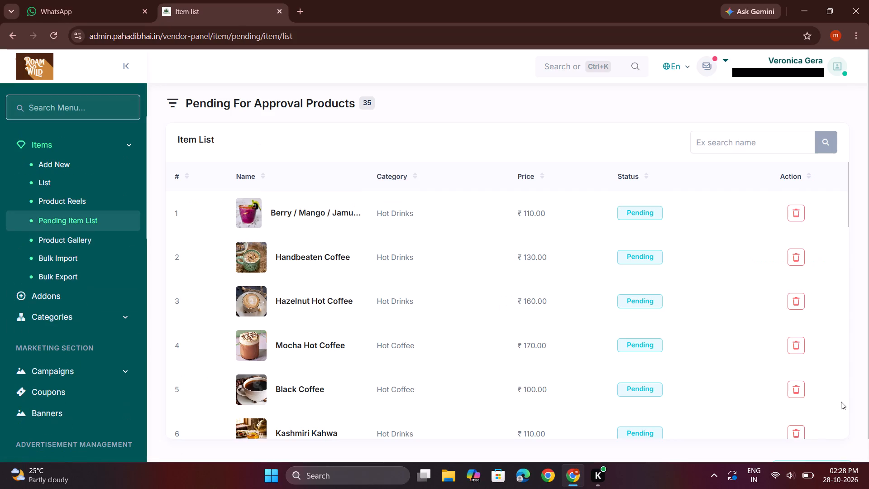
Return to page 2 of the item list, set Ginger Lemon Honey's unit price to ₹110, and submit the update.
{"action": "scroll", "coordinate": [198, 332], "scroll_direction": "down", "scroll_amount": 9}
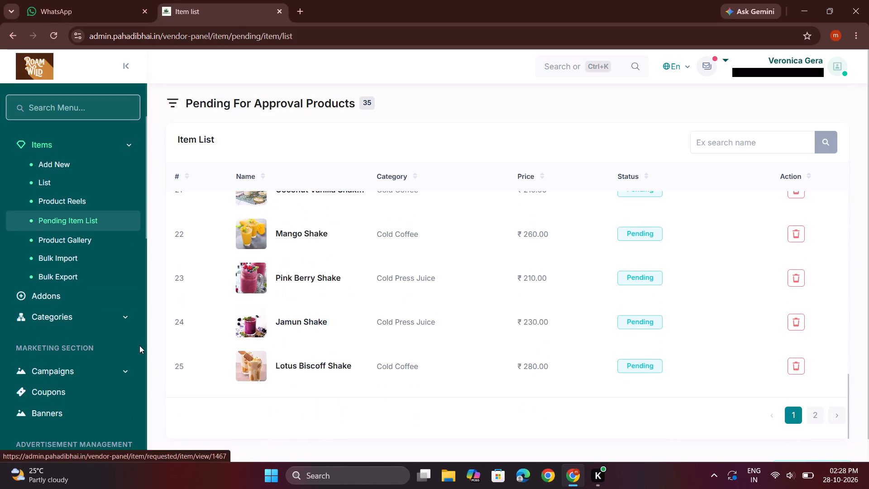
{"action": "scroll", "coordinate": [307, 268], "scroll_direction": "up", "scroll_amount": 20}
{"action": "scroll", "coordinate": [307, 268], "scroll_direction": "up", "scroll_amount": 7}
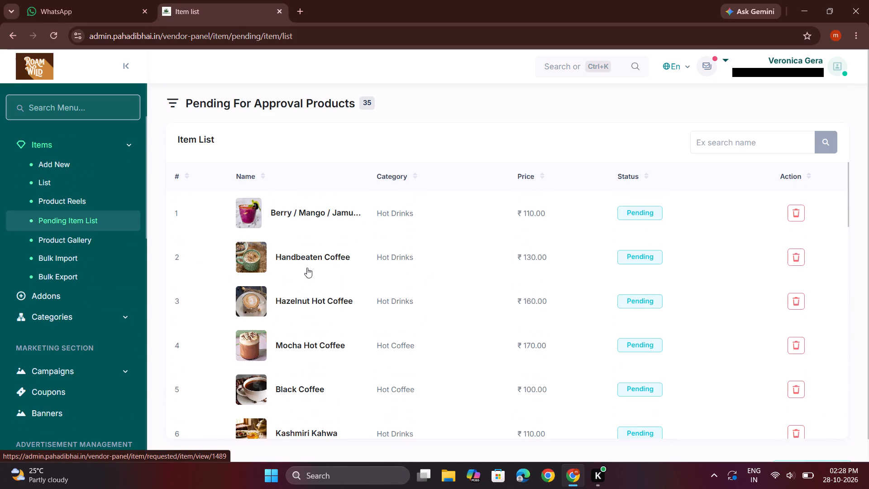
{"action": "left_click", "coordinate": [47, 183]}
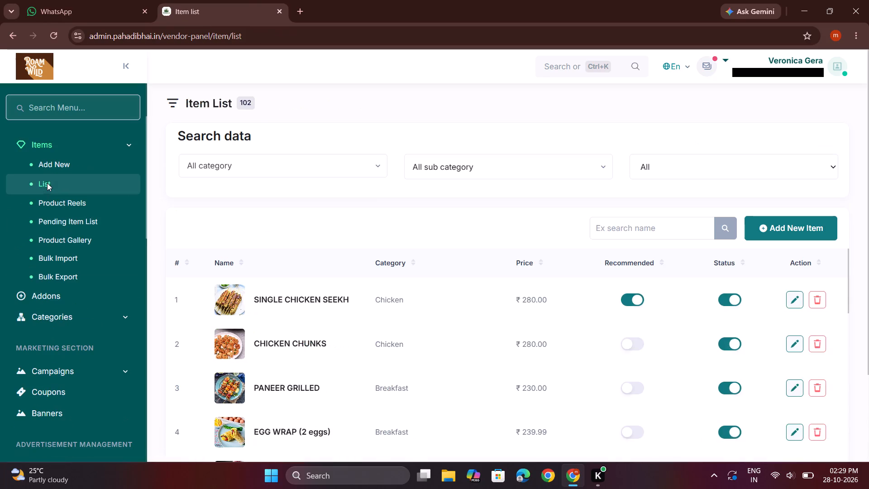
{"action": "scroll", "coordinate": [215, 391], "scroll_direction": "down", "scroll_amount": 17}
{"action": "scroll", "coordinate": [215, 391], "scroll_direction": "down", "scroll_amount": 10}
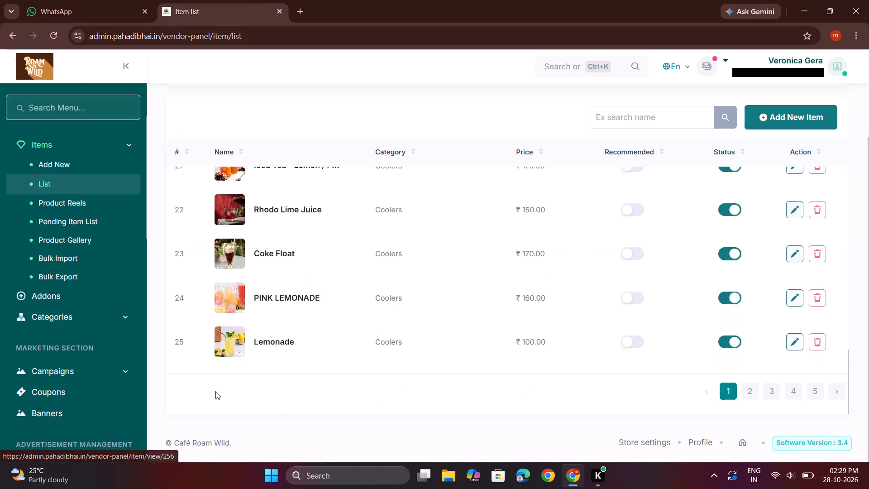
{"action": "left_click", "coordinate": [754, 391]}
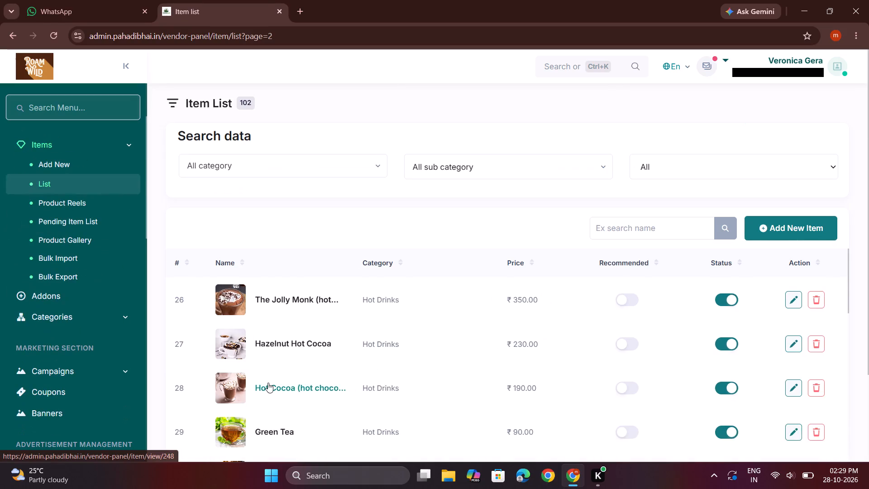
{"action": "scroll", "coordinate": [268, 383], "scroll_direction": "down", "scroll_amount": 5}
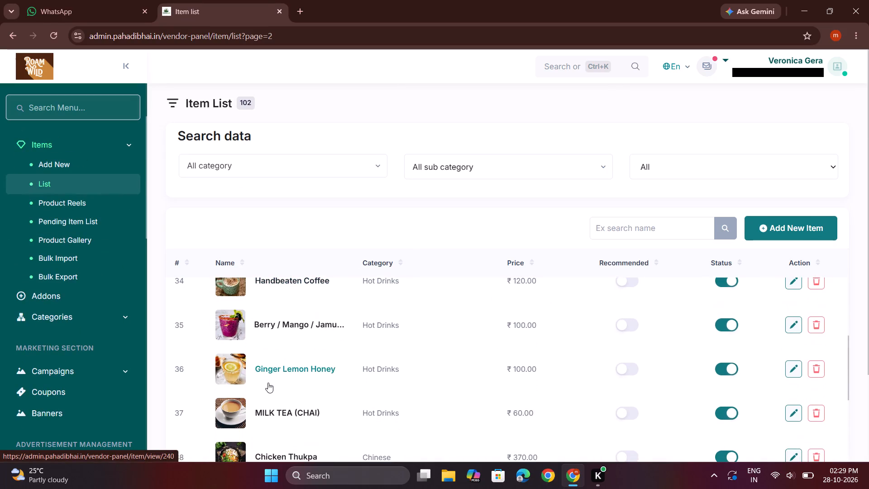
{"action": "scroll", "coordinate": [401, 375], "scroll_direction": "right", "scroll_amount": 2}
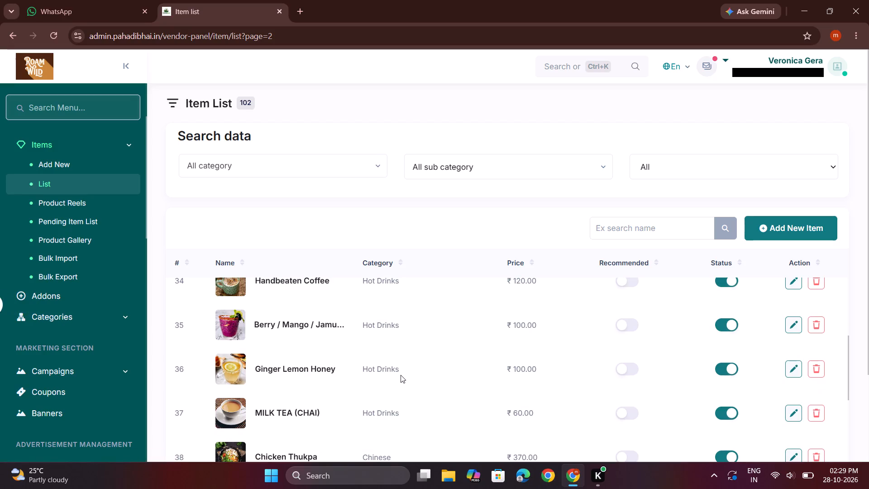
{"action": "left_click", "coordinate": [789, 369]}
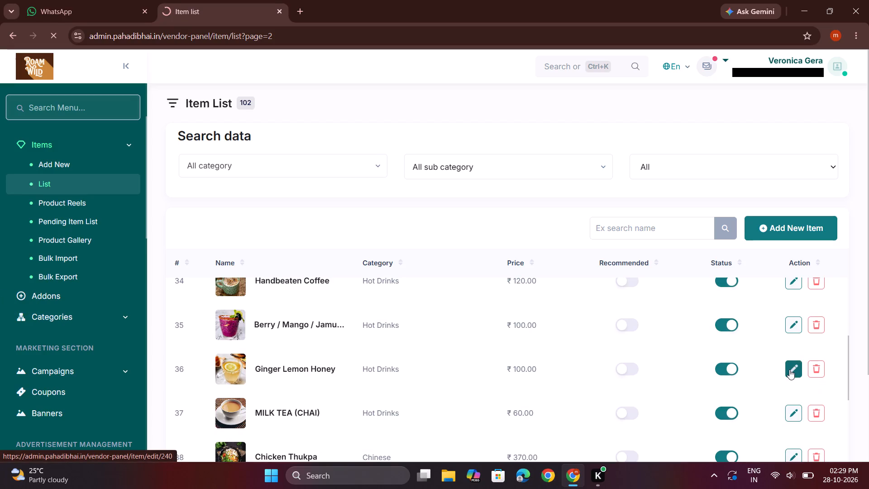
{"action": "scroll", "coordinate": [423, 353], "scroll_direction": "down", "scroll_amount": 6}
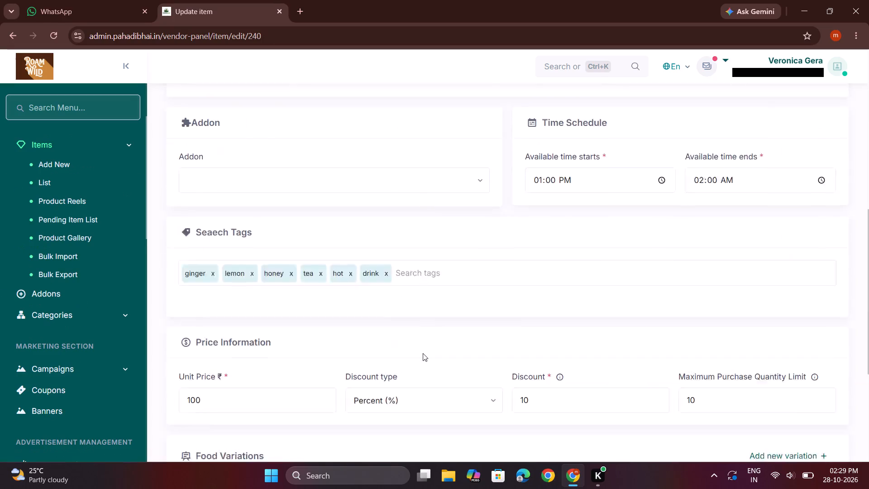
{"action": "scroll", "coordinate": [423, 353], "scroll_direction": "down", "scroll_amount": 6}
{"action": "scroll", "coordinate": [444, 257], "scroll_direction": "down", "scroll_amount": 6}
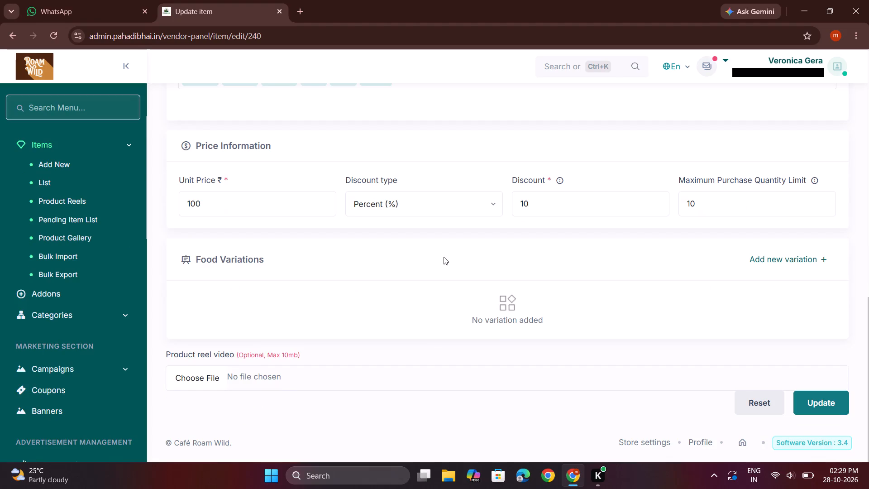
{"action": "left_click", "coordinate": [200, 207]}
{"action": "key", "text": "Left"}
{"action": "key", "text": "BackSpace"}
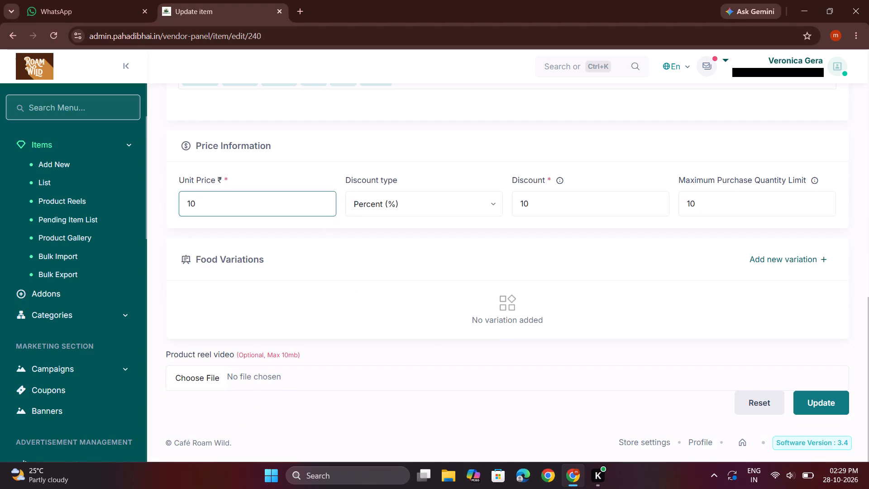
{"action": "key", "text": "1"}
{"action": "scroll", "coordinate": [547, 309], "scroll_direction": "down", "scroll_amount": 4}
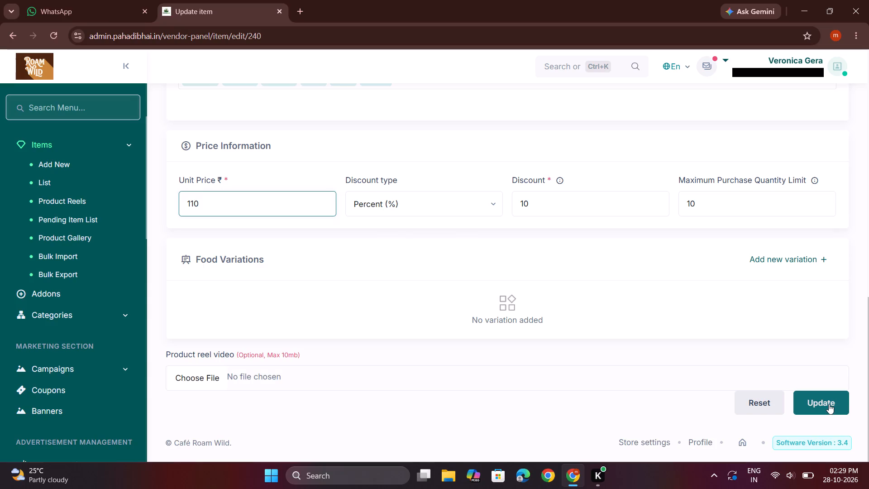
{"action": "left_click", "coordinate": [829, 404]}
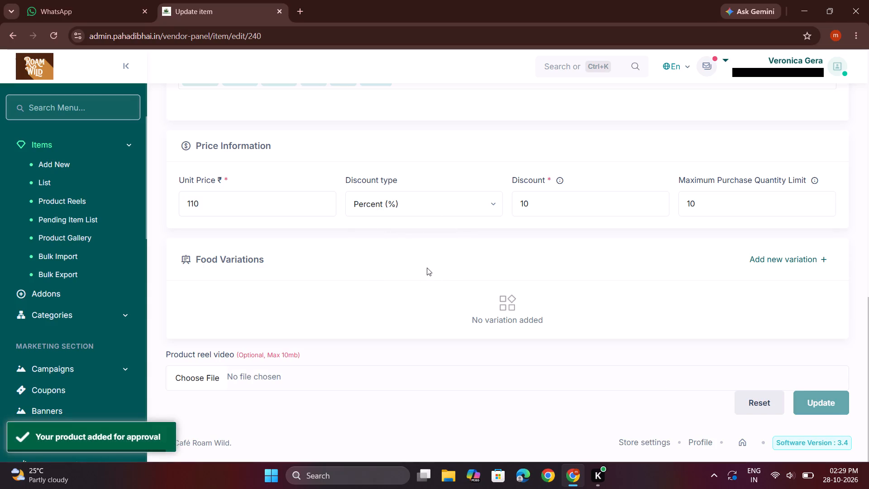
{"action": "scroll", "coordinate": [427, 268], "scroll_direction": "up", "scroll_amount": 8}
{"action": "scroll", "coordinate": [427, 268], "scroll_direction": "down", "scroll_amount": 8}
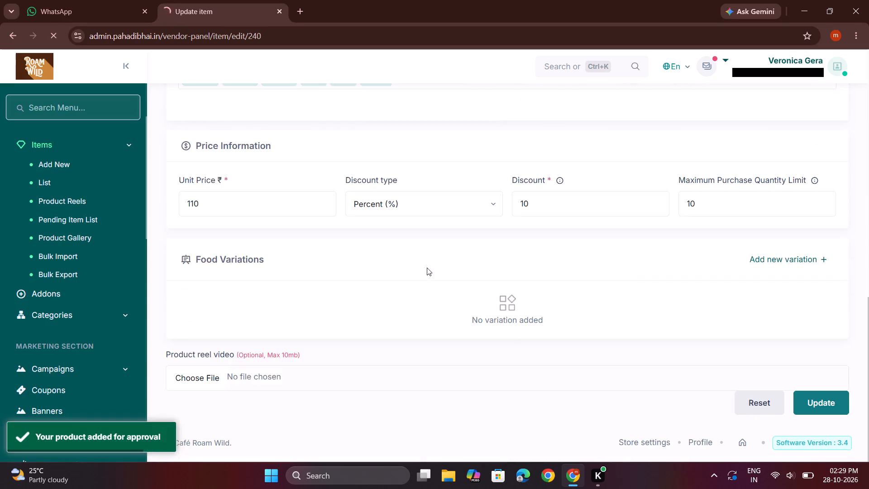
{"action": "scroll", "coordinate": [427, 268], "scroll_direction": "up", "scroll_amount": 10}
{"action": "scroll", "coordinate": [427, 268], "scroll_direction": "down", "scroll_amount": 9}
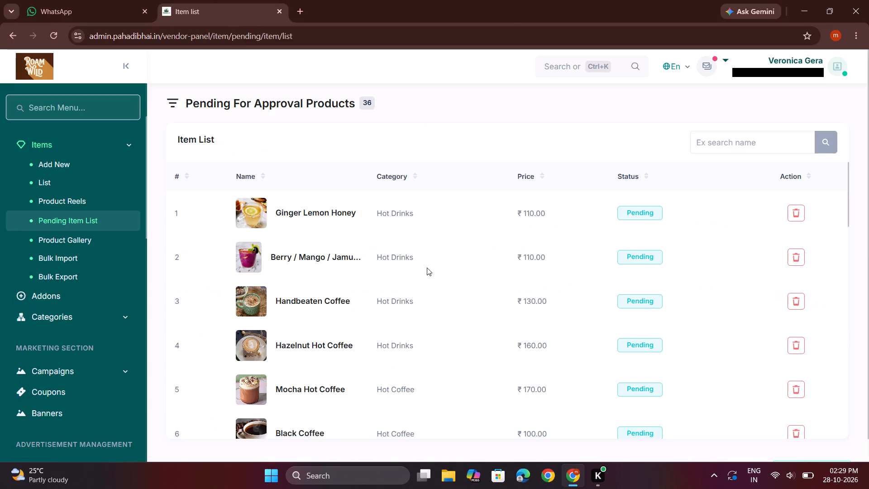
Return to page 2 of the item list, set MILK TEA (CHAI)'s unit price to ₹70, and submit the update.
{"action": "left_click", "coordinate": [57, 187]}
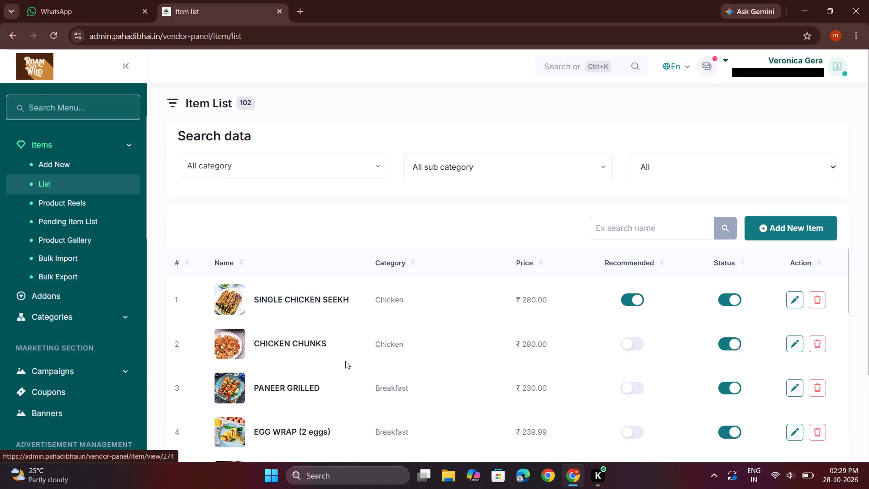
{"action": "scroll", "coordinate": [345, 361], "scroll_direction": "down", "scroll_amount": 11}
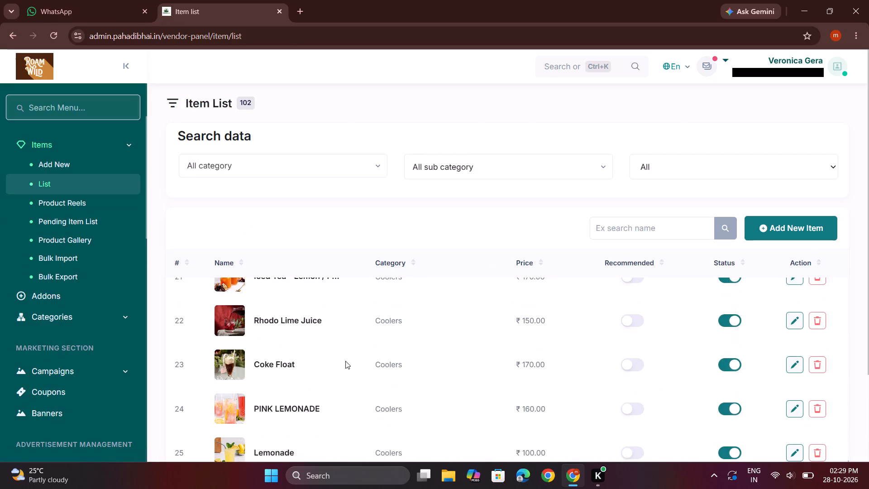
{"action": "scroll", "coordinate": [345, 361], "scroll_direction": "down", "scroll_amount": 13}
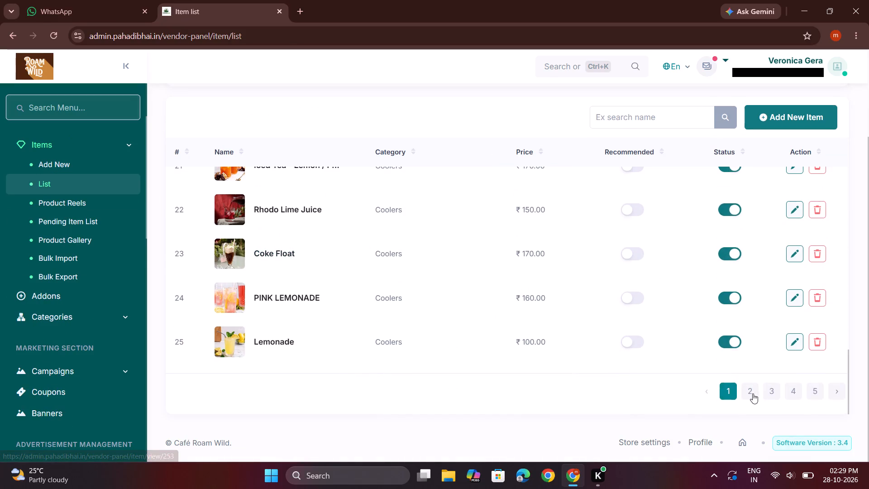
{"action": "left_click", "coordinate": [752, 393]}
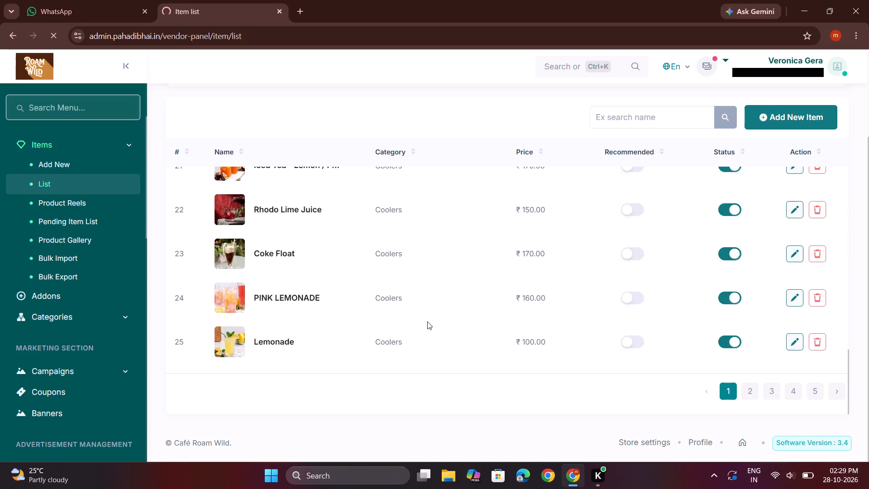
{"action": "left_click", "coordinate": [758, 389]}
{"action": "scroll", "coordinate": [373, 390], "scroll_direction": "down", "scroll_amount": 2}
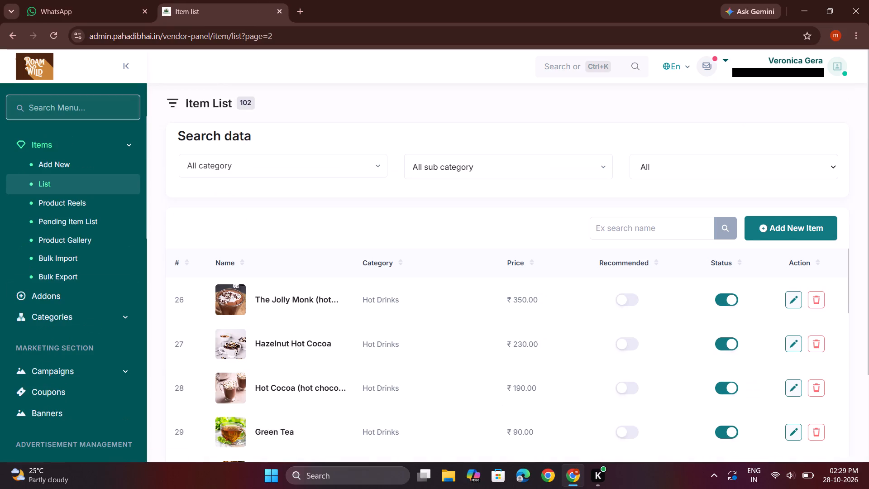
{"action": "scroll", "coordinate": [373, 390], "scroll_direction": "down", "scroll_amount": 8}
{"action": "scroll", "coordinate": [373, 390], "scroll_direction": "up", "scroll_amount": 1}
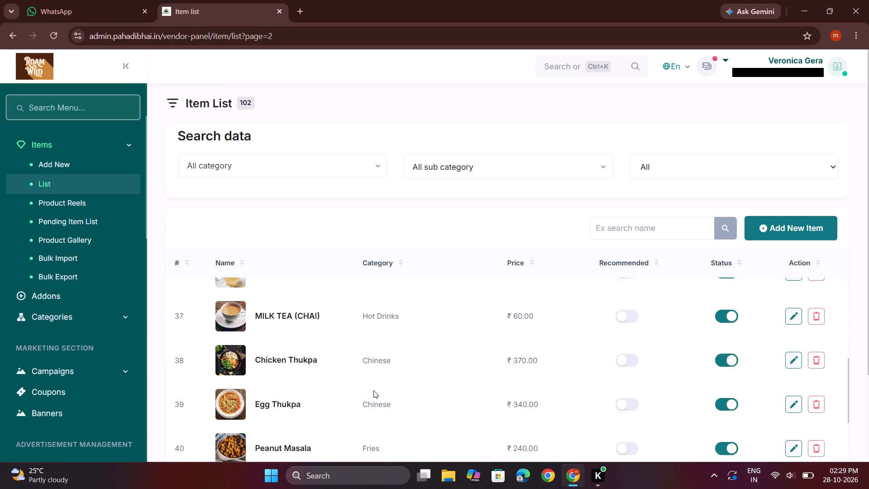
{"action": "scroll", "coordinate": [373, 390], "scroll_direction": "up", "scroll_amount": 3}
{"action": "scroll", "coordinate": [373, 390], "scroll_direction": "down", "scroll_amount": 2}
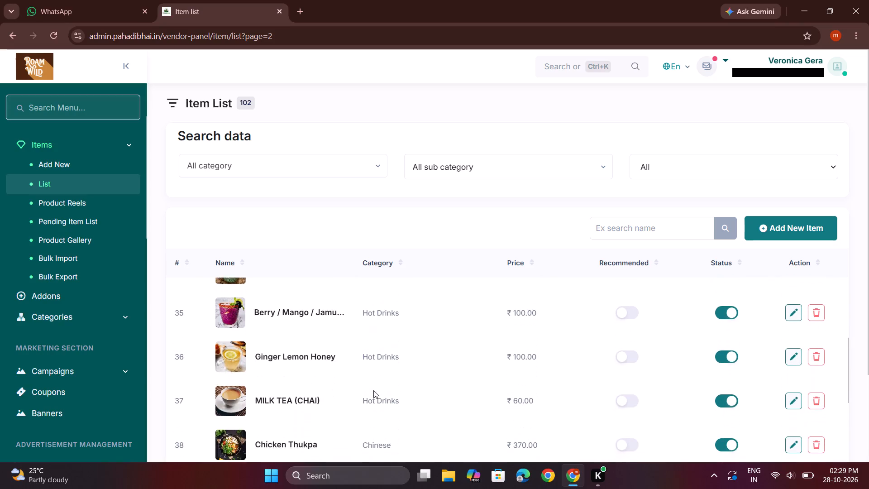
{"action": "left_click", "coordinate": [793, 402]}
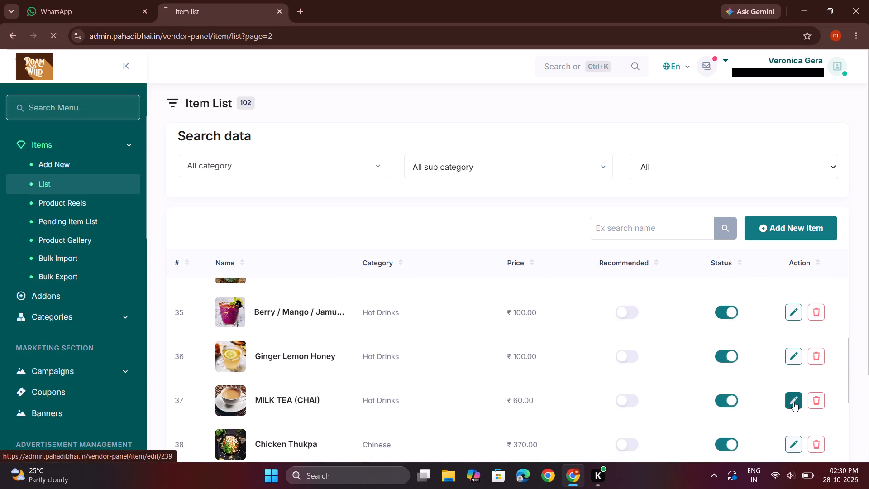
{"action": "left_click", "coordinate": [793, 402]}
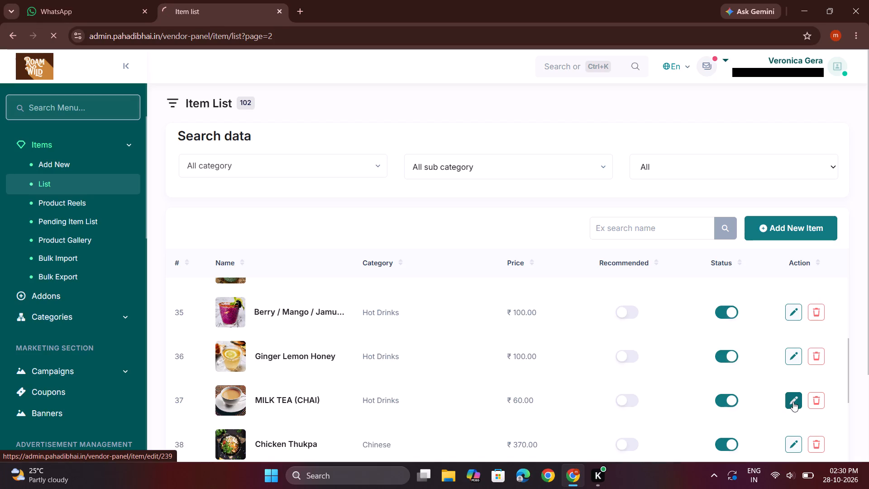
{"action": "left_click", "coordinate": [796, 400]}
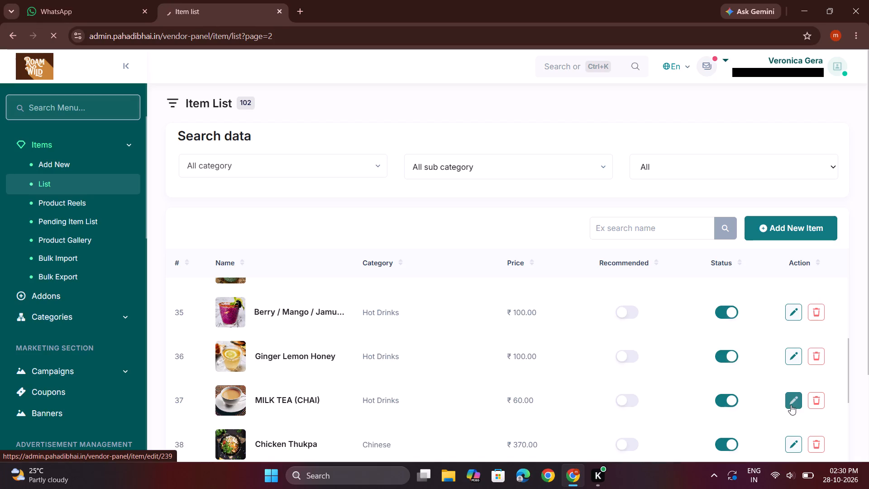
{"action": "left_click", "coordinate": [790, 405]}
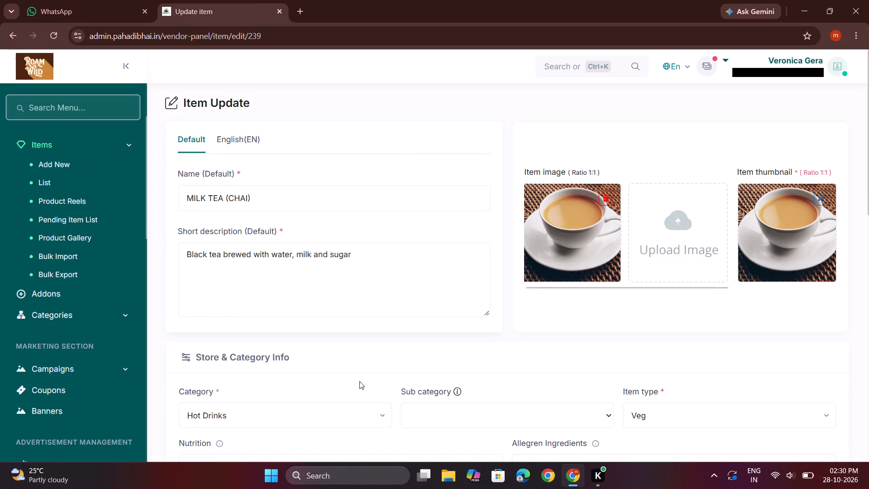
{"action": "scroll", "coordinate": [343, 365], "scroll_direction": "down", "scroll_amount": 6}
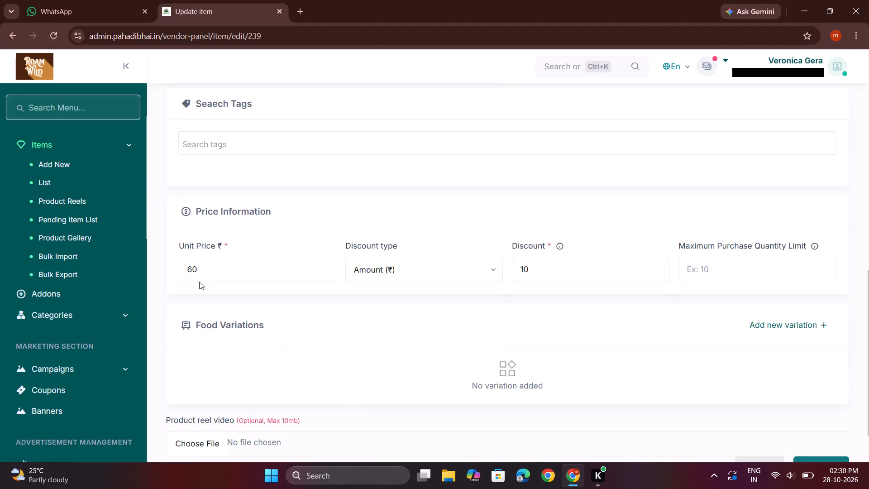
{"action": "left_click", "coordinate": [193, 271]}
{"action": "key", "text": "BackSpace"}
{"action": "key", "text": "1"}
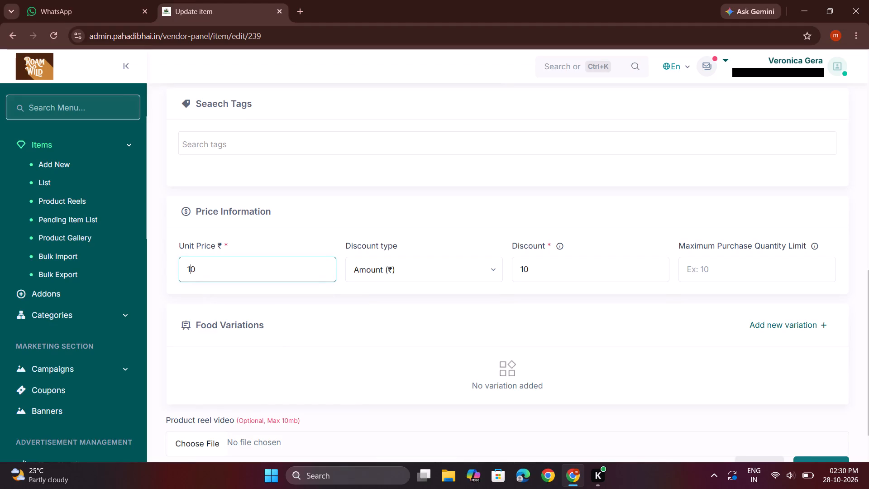
{"action": "key", "text": "BackSpace"}
{"action": "key", "text": "7"}
{"action": "scroll", "coordinate": [373, 356], "scroll_direction": "down", "scroll_amount": 10}
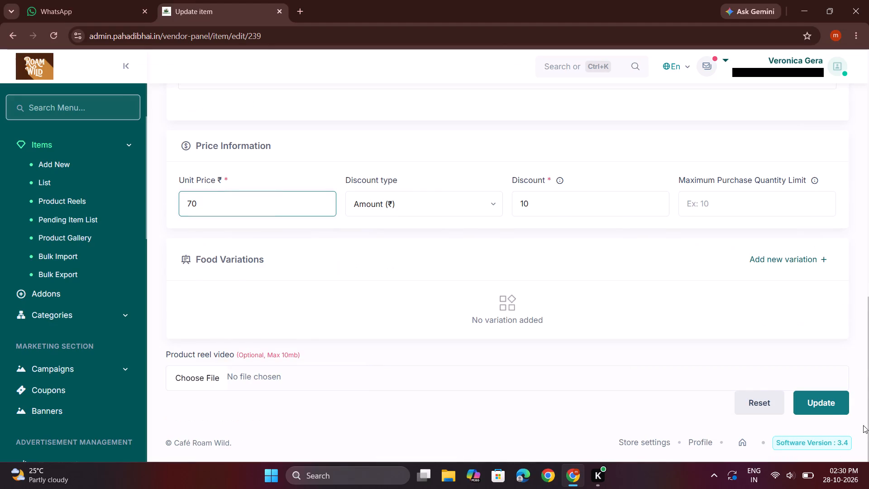
{"action": "left_click", "coordinate": [825, 403]}
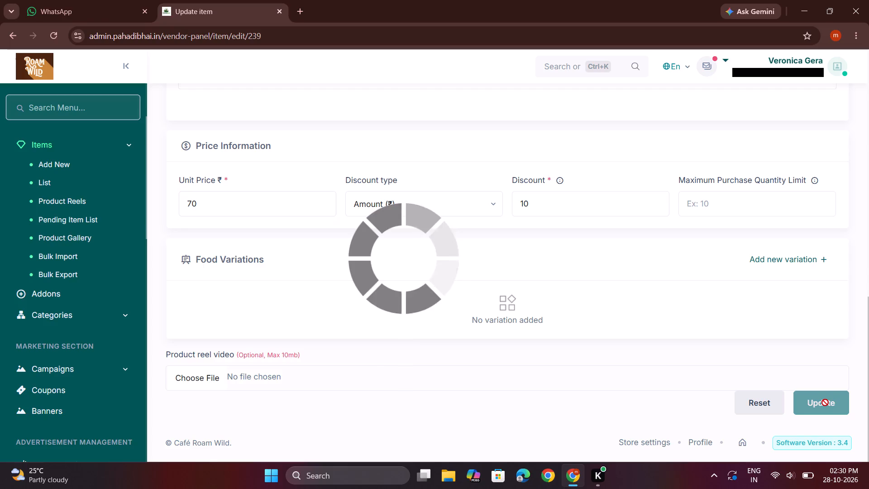
{"action": "scroll", "coordinate": [269, 244], "scroll_direction": "up", "scroll_amount": 4}
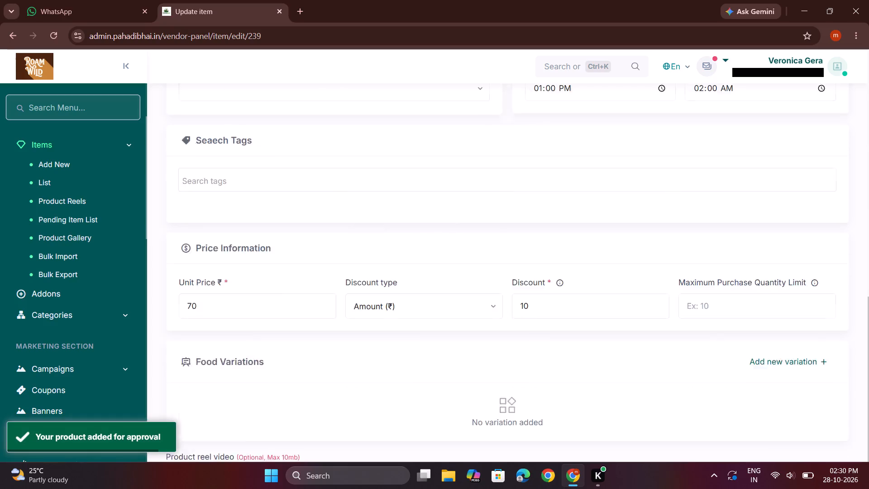
{"action": "scroll", "coordinate": [269, 244], "scroll_direction": "up", "scroll_amount": 8}
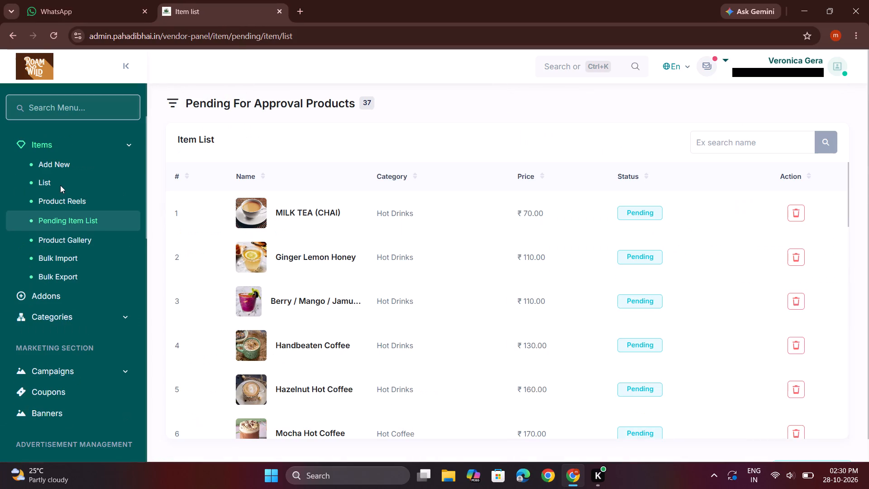
{"action": "scroll", "coordinate": [351, 320], "scroll_direction": "down", "scroll_amount": 3}
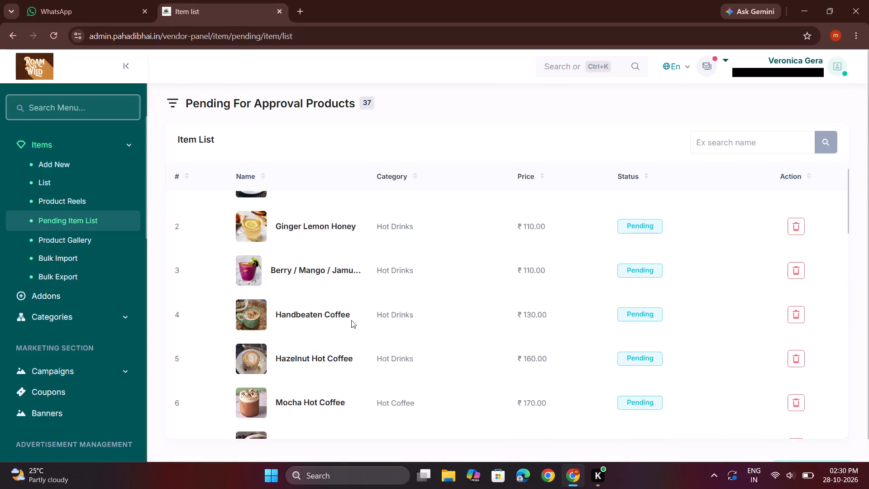
Return to page 2 of the item list, set Chicken Thukpa's unit price to ₹380, and submit the update.
{"action": "scroll", "coordinate": [351, 320], "scroll_direction": "down", "scroll_amount": 15}
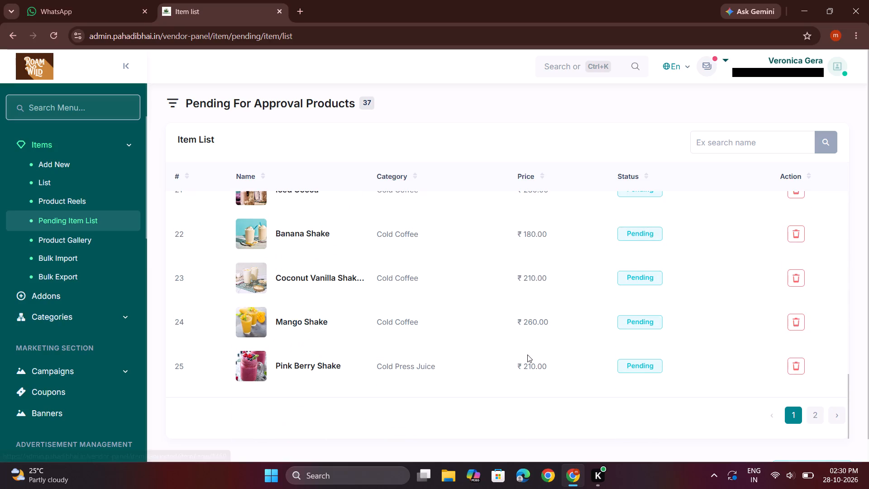
{"action": "left_click", "coordinate": [48, 179]}
{"action": "scroll", "coordinate": [483, 243], "scroll_direction": "up", "scroll_amount": 14}
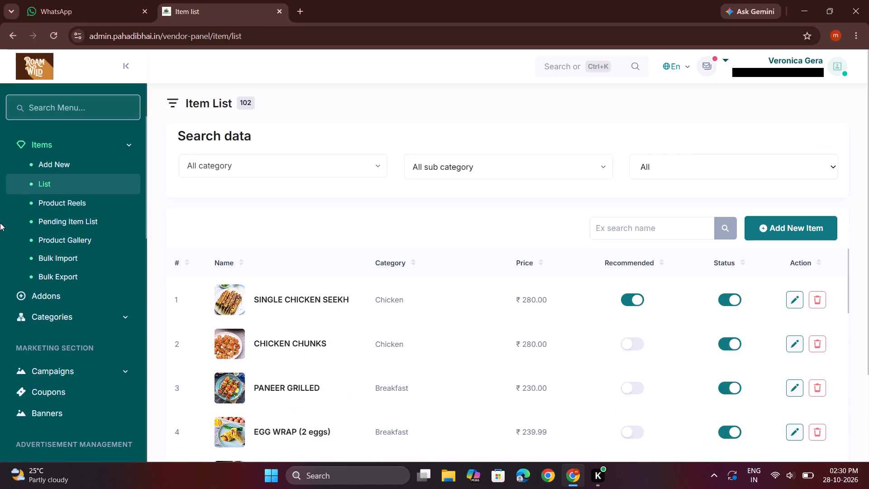
{"action": "scroll", "coordinate": [438, 407], "scroll_direction": "down", "scroll_amount": 12}
{"action": "scroll", "coordinate": [438, 407], "scroll_direction": "down", "scroll_amount": 10}
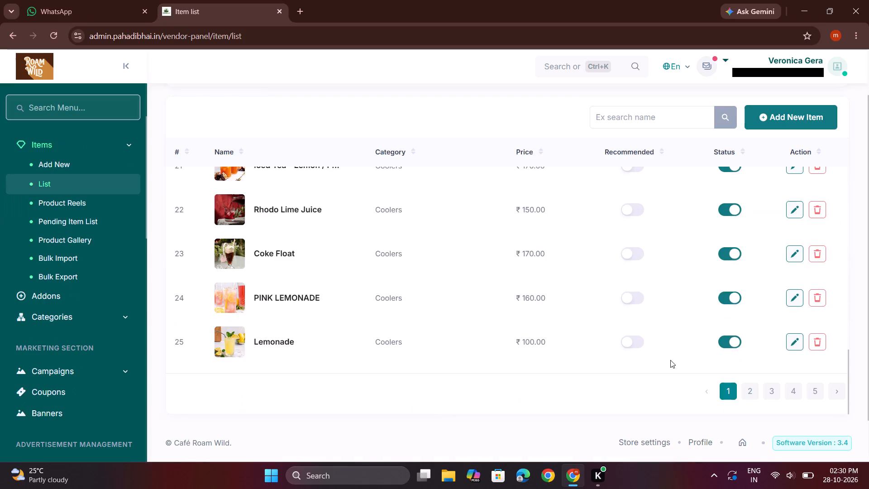
{"action": "left_click", "coordinate": [751, 390]}
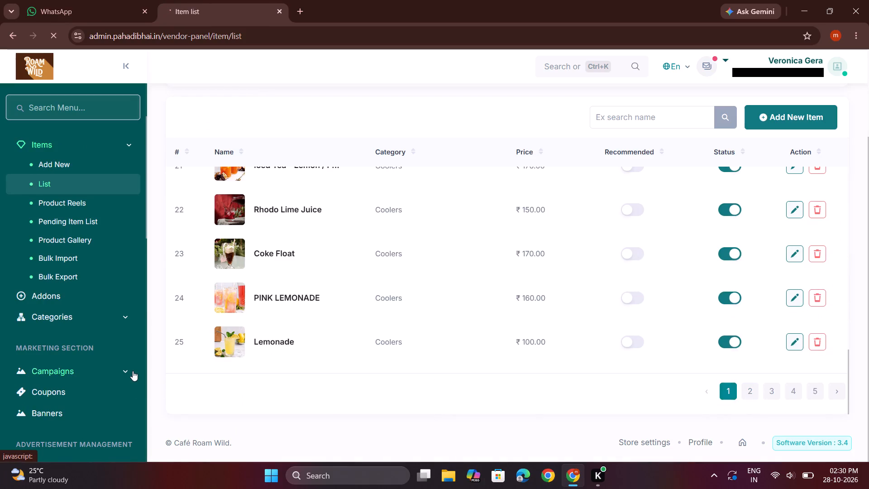
{"action": "scroll", "coordinate": [475, 338], "scroll_direction": "down", "scroll_amount": 6}
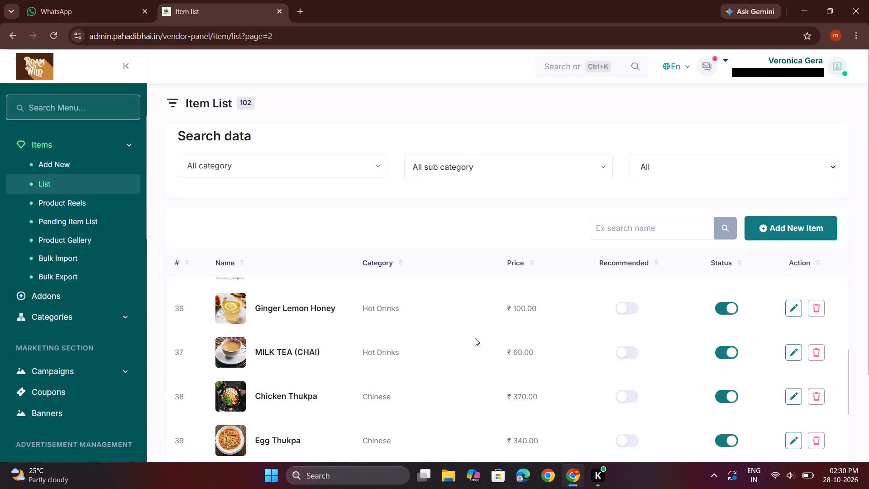
{"action": "scroll", "coordinate": [475, 338], "scroll_direction": "down", "scroll_amount": 2}
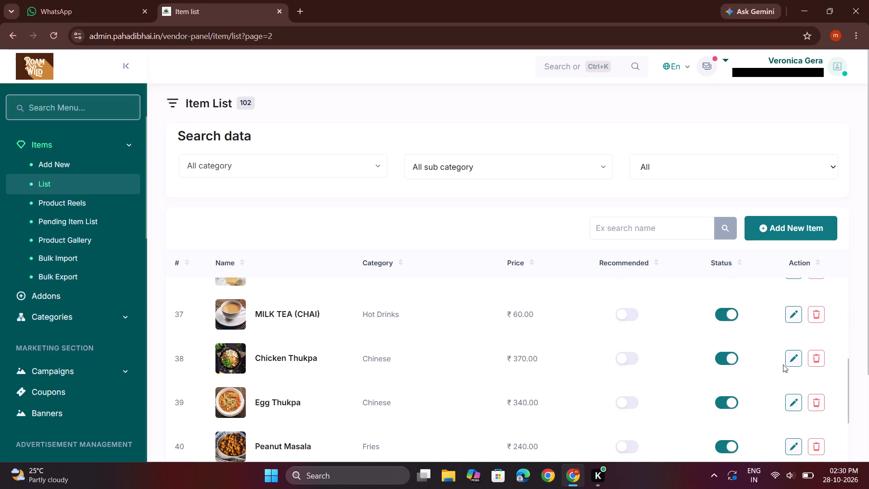
{"action": "left_click", "coordinate": [797, 358]}
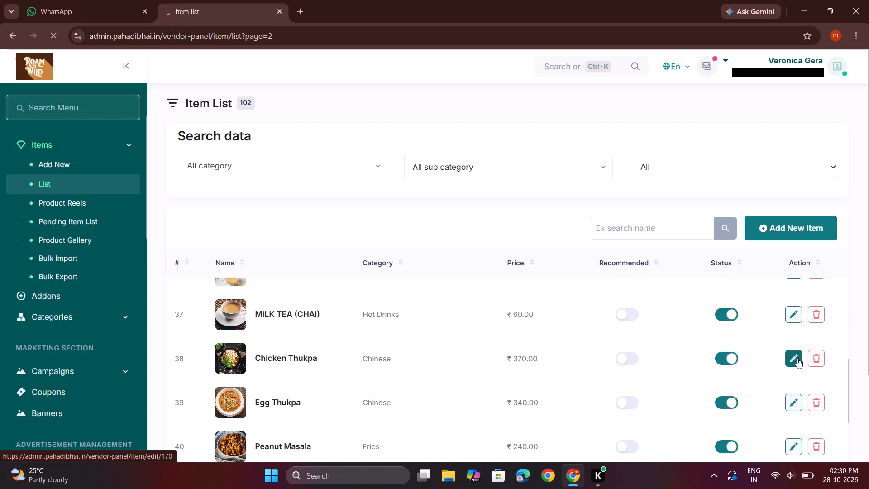
{"action": "left_click", "coordinate": [795, 359]}
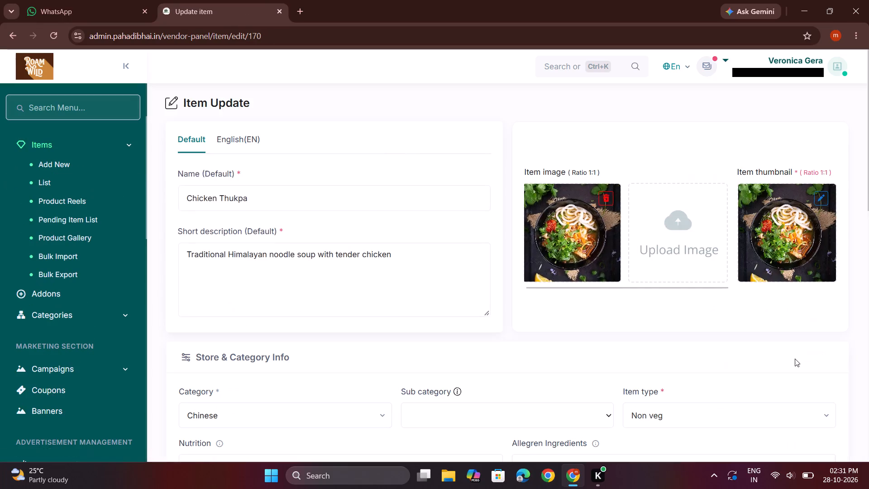
{"action": "scroll", "coordinate": [220, 407], "scroll_direction": "down", "scroll_amount": 8}
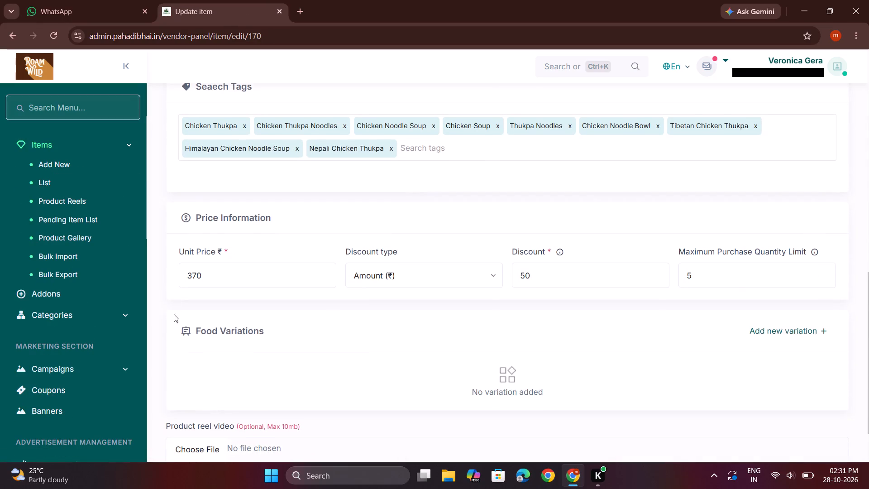
{"action": "left_click", "coordinate": [200, 281]}
{"action": "key", "text": "Left"}
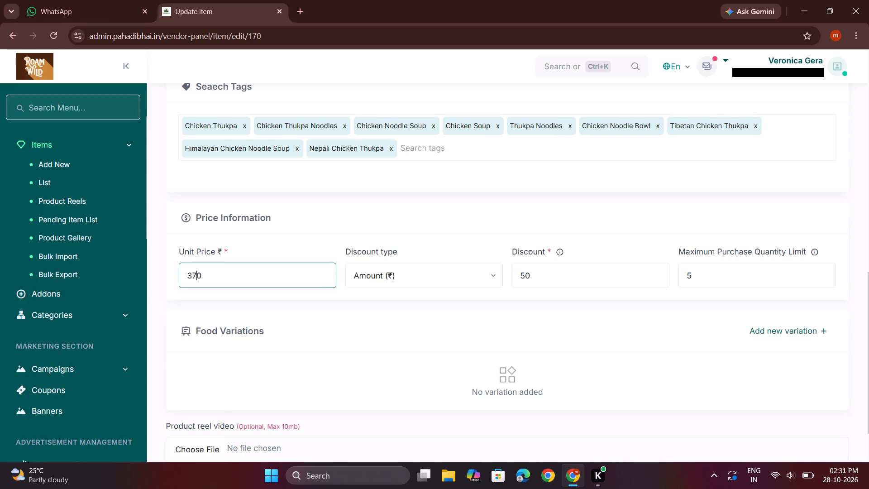
{"action": "key", "text": "BackSpace"}
{"action": "key", "text": "8"}
{"action": "scroll", "coordinate": [325, 326], "scroll_direction": "down", "scroll_amount": 7}
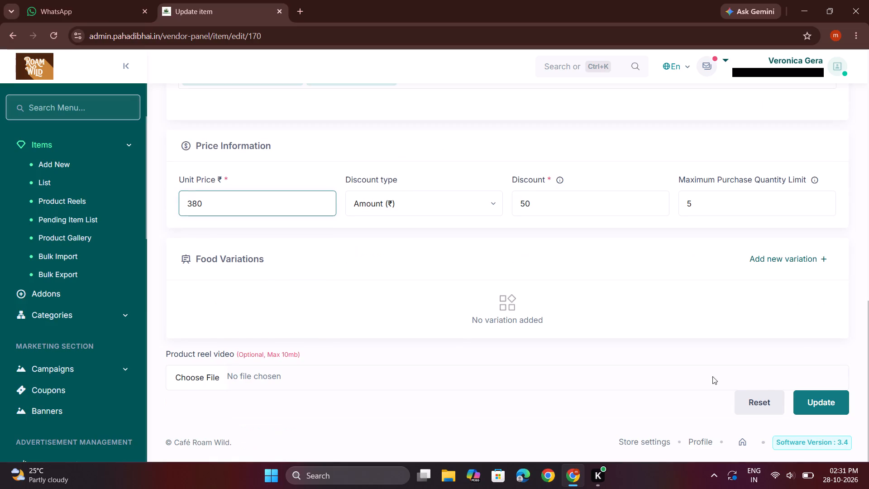
{"action": "left_click", "coordinate": [814, 403]}
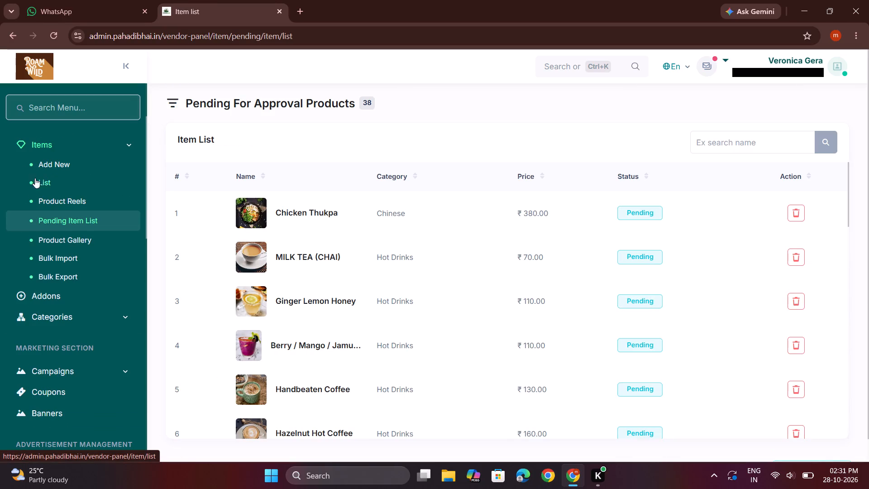
Return to page 2 of the item list, set Egg Thukpa's unit price to ₹350, and submit the update.
{"action": "left_click", "coordinate": [46, 185]}
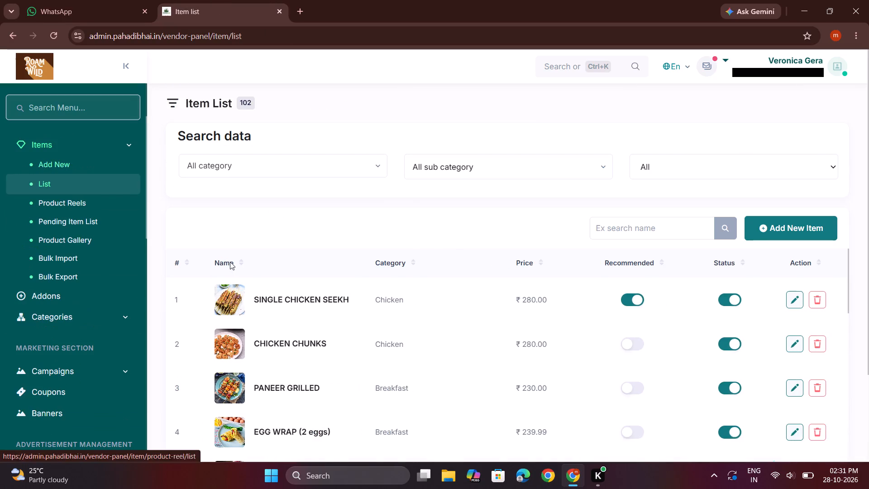
{"action": "scroll", "coordinate": [321, 322], "scroll_direction": "down", "scroll_amount": 17}
{"action": "scroll", "coordinate": [321, 322], "scroll_direction": "down", "scroll_amount": 7}
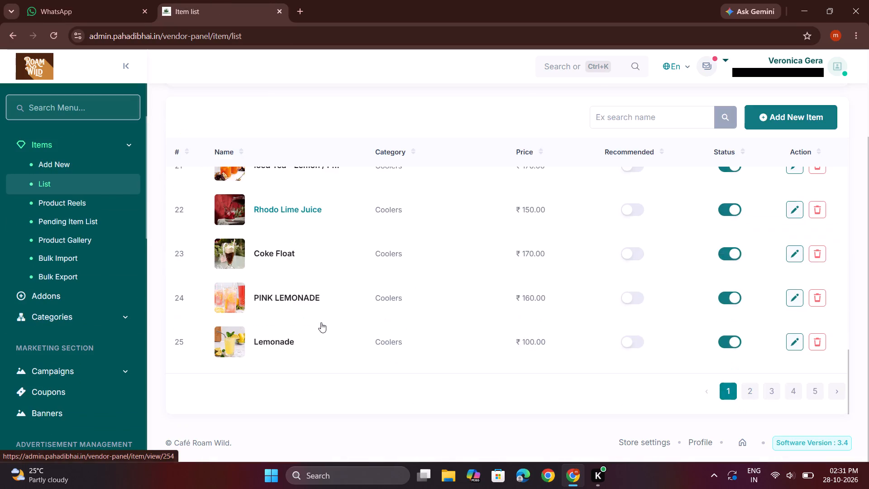
{"action": "left_click", "coordinate": [747, 392]}
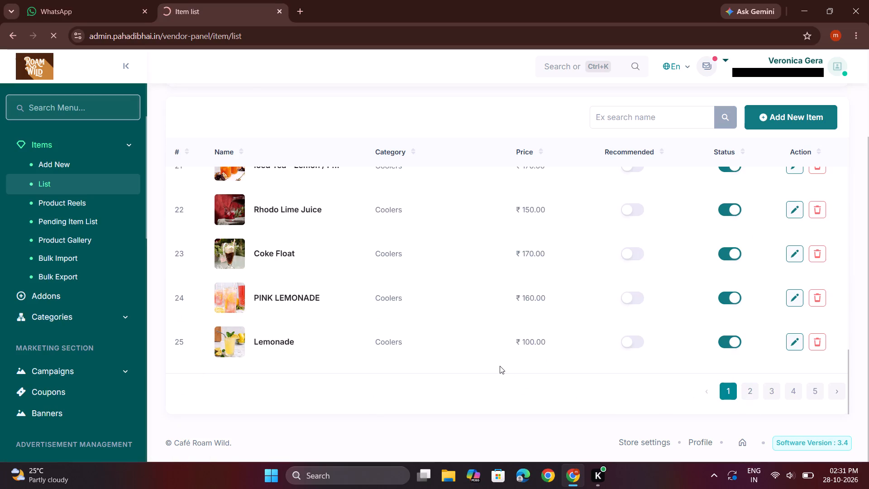
{"action": "scroll", "coordinate": [248, 377], "scroll_direction": "down", "scroll_amount": 2}
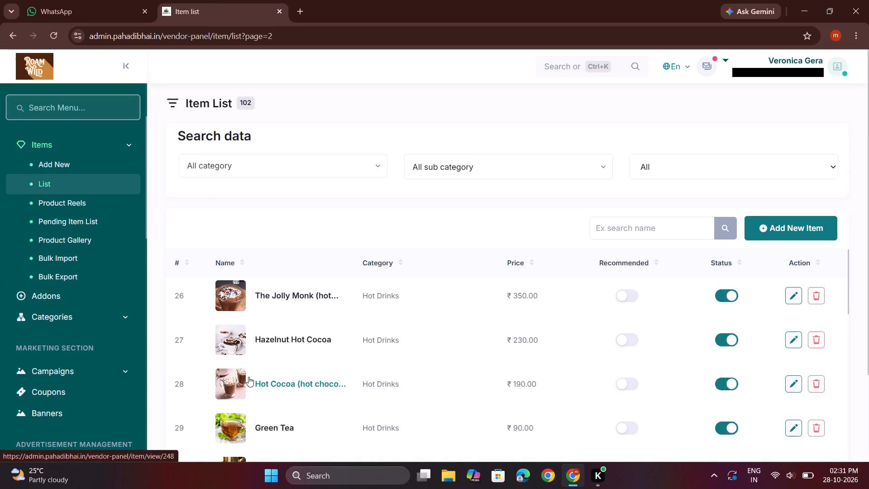
{"action": "scroll", "coordinate": [248, 377], "scroll_direction": "down", "scroll_amount": 6}
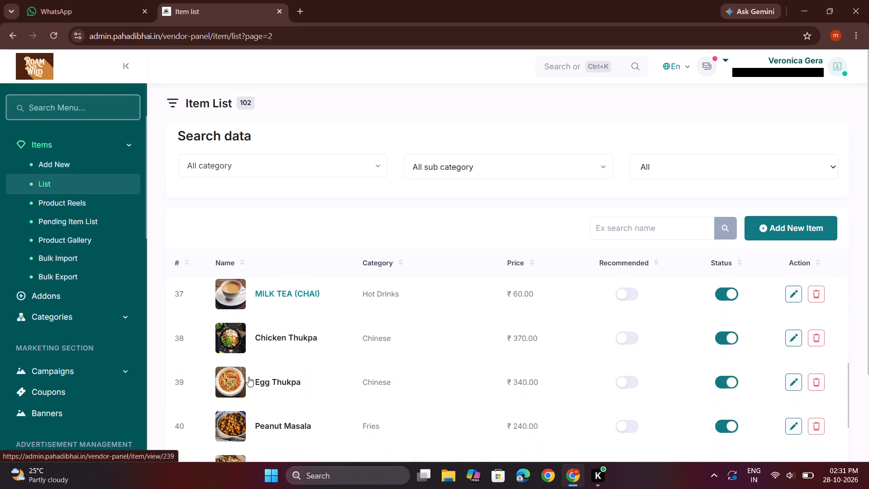
{"action": "left_click", "coordinate": [794, 383]}
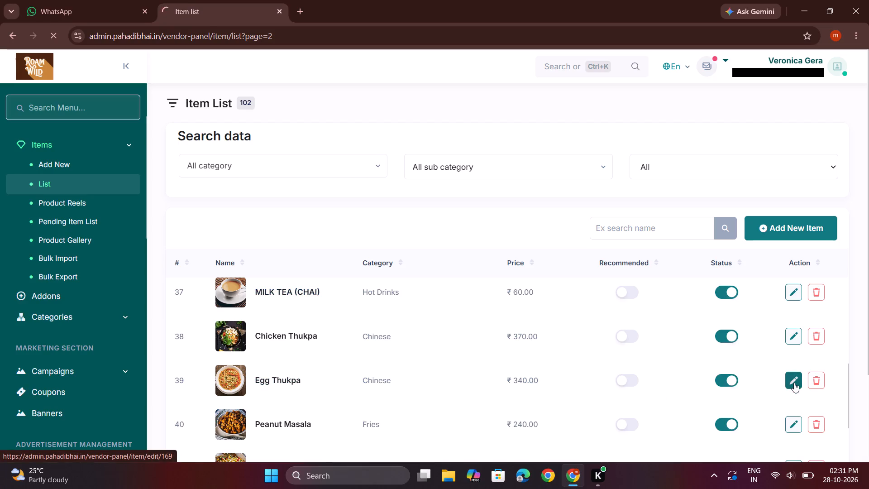
{"action": "scroll", "coordinate": [482, 330], "scroll_direction": "down", "scroll_amount": 6}
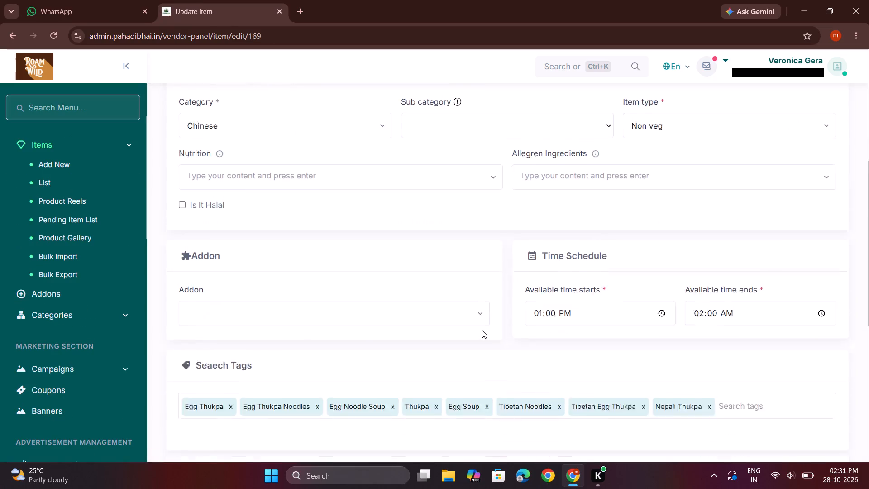
{"action": "scroll", "coordinate": [482, 330], "scroll_direction": "down", "scroll_amount": 1}
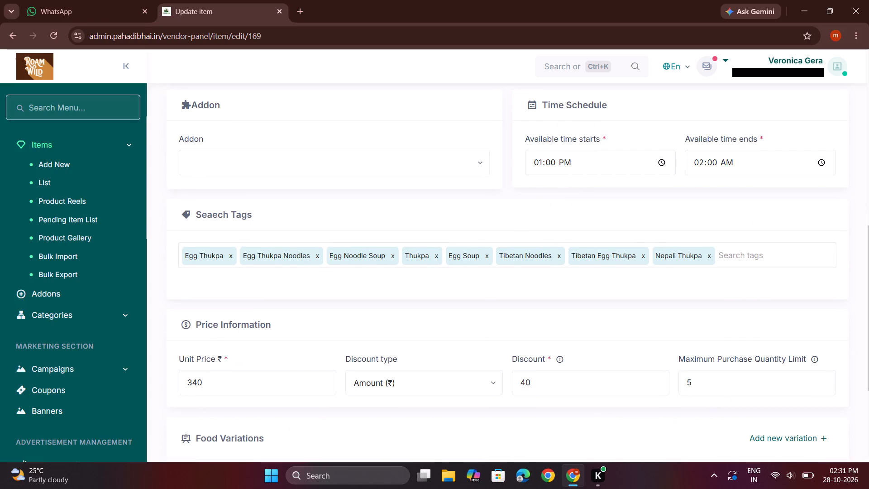
{"action": "left_click", "coordinate": [201, 383]}
{"action": "key", "text": "Left"}
{"action": "key", "text": "BackSpace"}
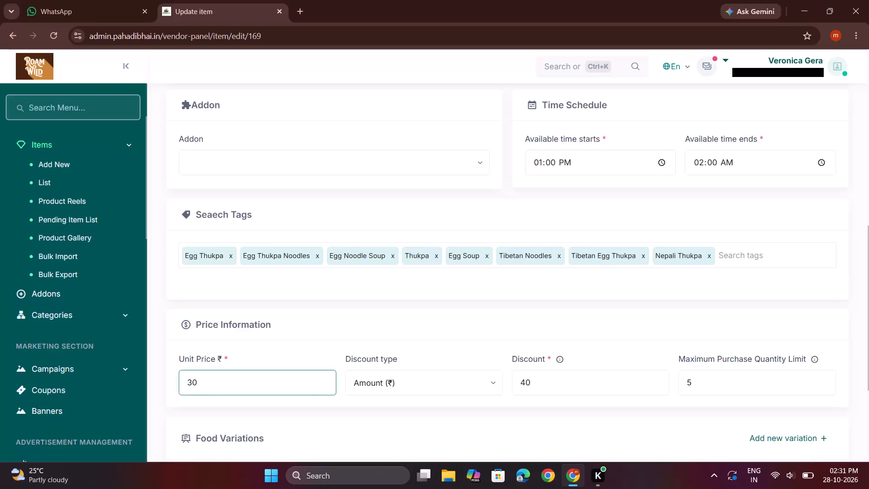
{"action": "key", "text": "5"}
{"action": "scroll", "coordinate": [401, 323], "scroll_direction": "down", "scroll_amount": 8}
{"action": "left_click", "coordinate": [830, 401]}
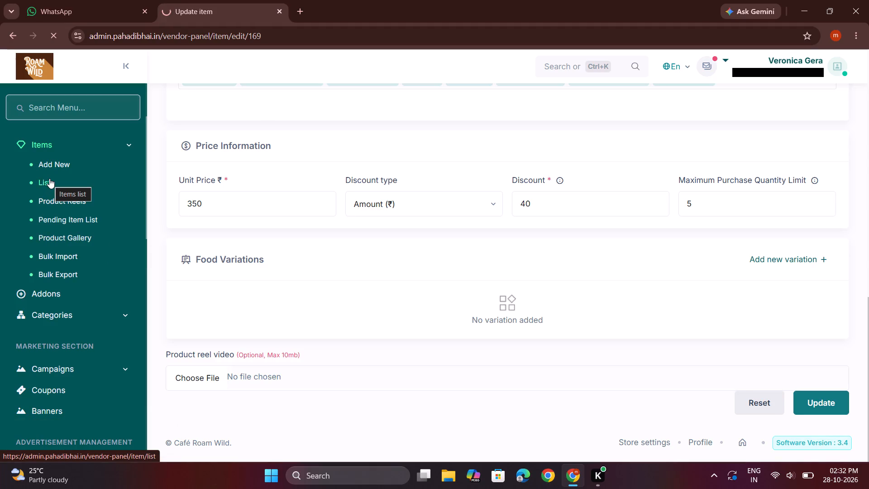
Return to page 2 of the item list and reopen Egg Thukpa for editing.
{"action": "left_click", "coordinate": [73, 182]}
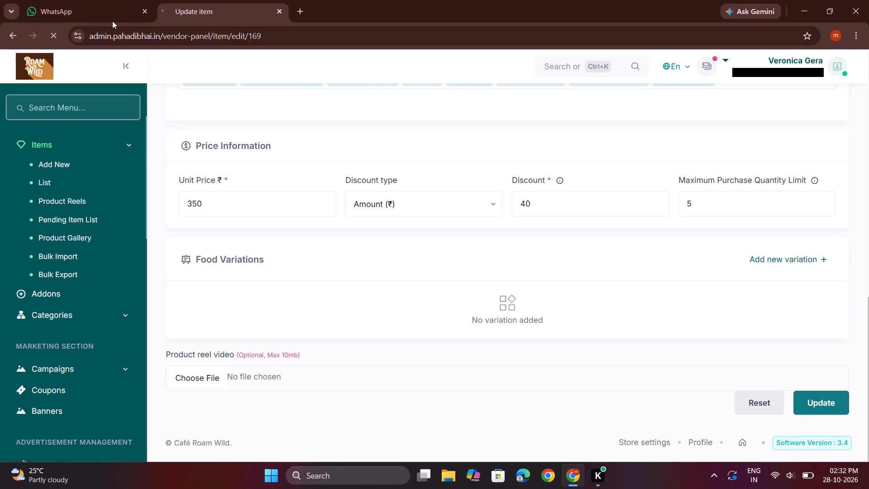
{"action": "scroll", "coordinate": [229, 350], "scroll_direction": "down", "scroll_amount": 7}
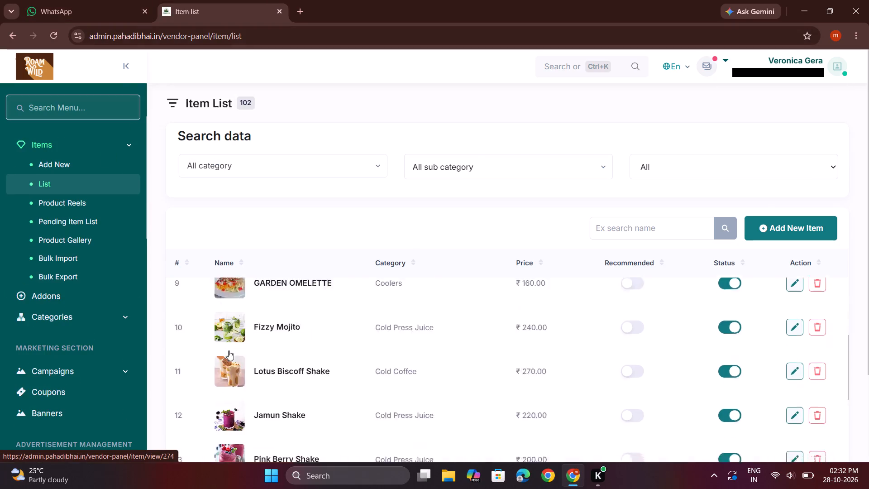
{"action": "scroll", "coordinate": [229, 350], "scroll_direction": "down", "scroll_amount": 9}
{"action": "scroll", "coordinate": [416, 365], "scroll_direction": "down", "scroll_amount": 9}
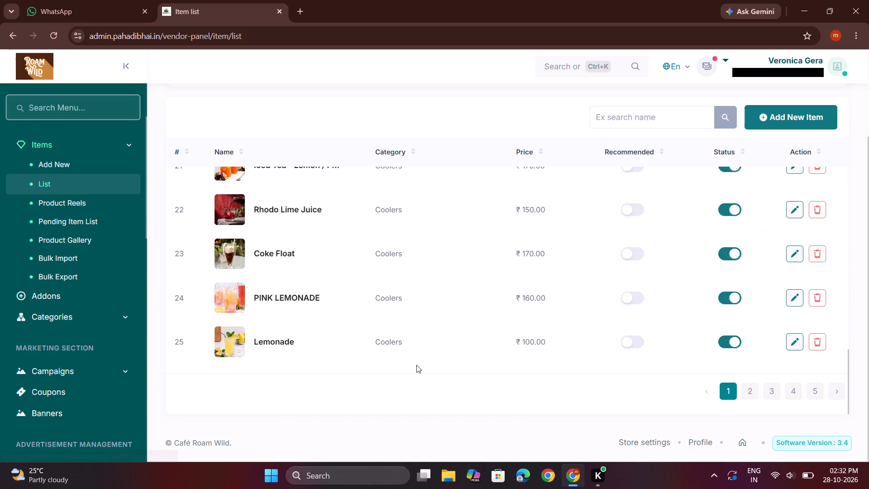
{"action": "left_click", "coordinate": [757, 395]}
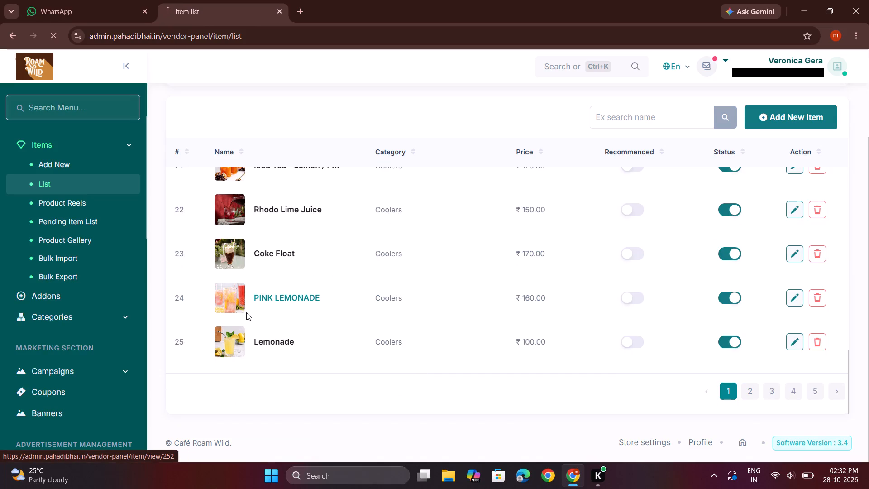
{"action": "scroll", "coordinate": [246, 312], "scroll_direction": "down", "scroll_amount": 13}
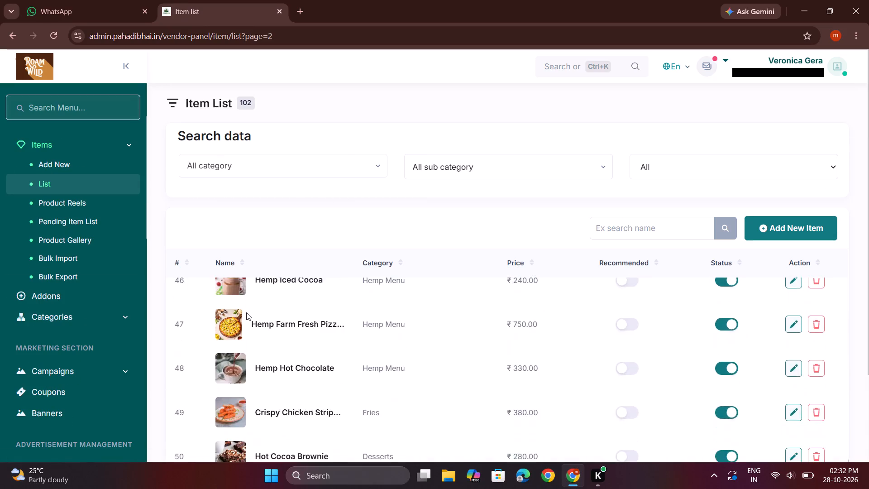
{"action": "scroll", "coordinate": [246, 312], "scroll_direction": "up", "scroll_amount": 6}
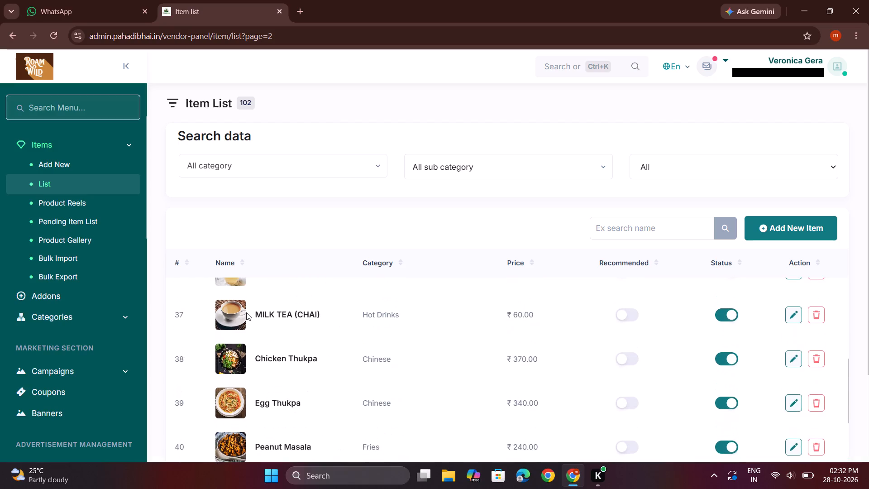
{"action": "left_click", "coordinate": [797, 398]}
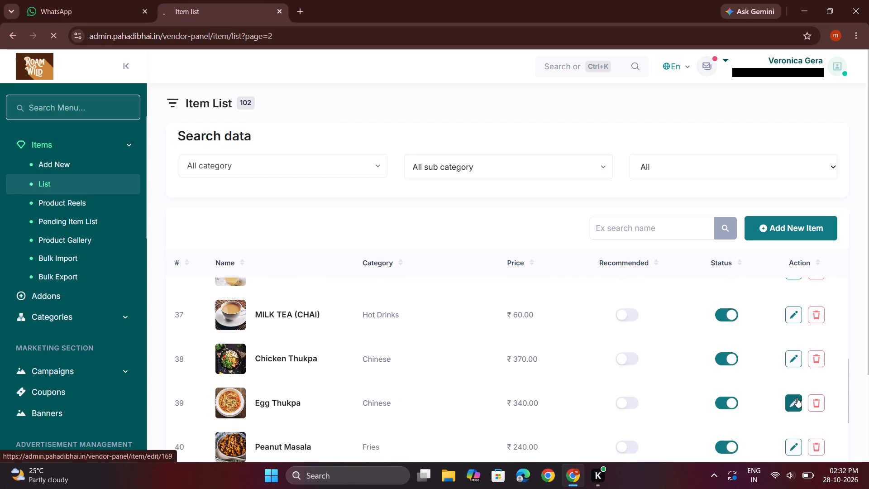
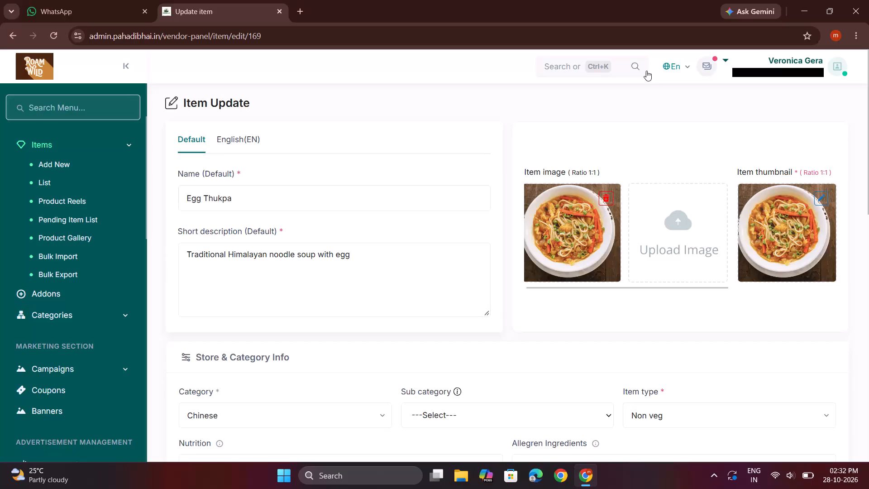
Set Egg Thukpa's unit price to ₹350 again and submit the update.
{"action": "scroll", "coordinate": [384, 231], "scroll_direction": "down", "scroll_amount": 4}
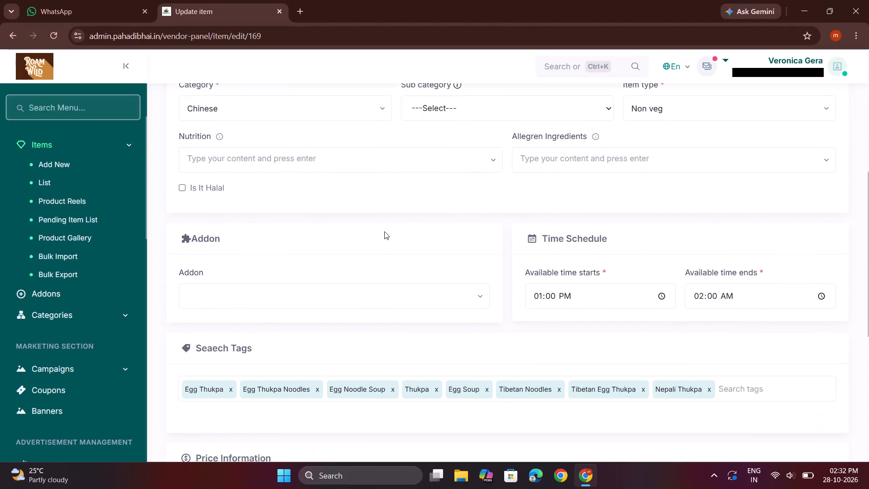
{"action": "scroll", "coordinate": [384, 231], "scroll_direction": "down", "scroll_amount": 1}
{"action": "scroll", "coordinate": [262, 368], "scroll_direction": "down", "scroll_amount": 3}
{"action": "left_click", "coordinate": [199, 311]}
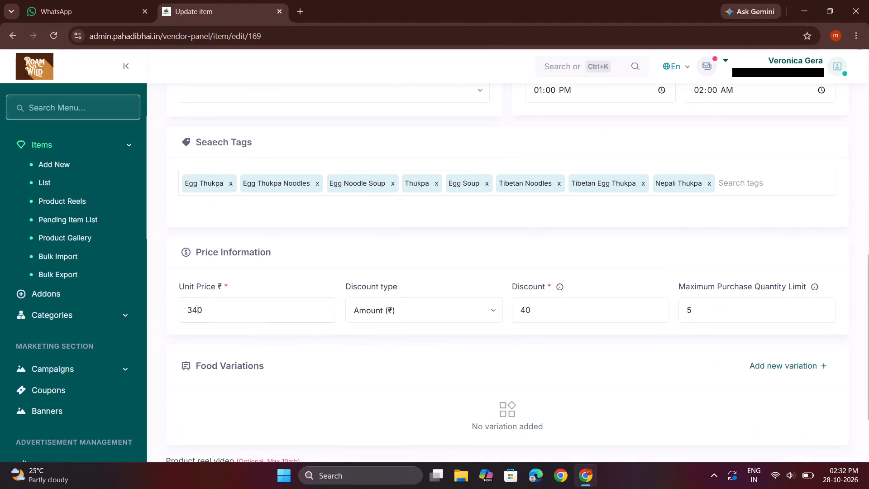
{"action": "key", "text": "BackSpace"}
{"action": "key", "text": "5"}
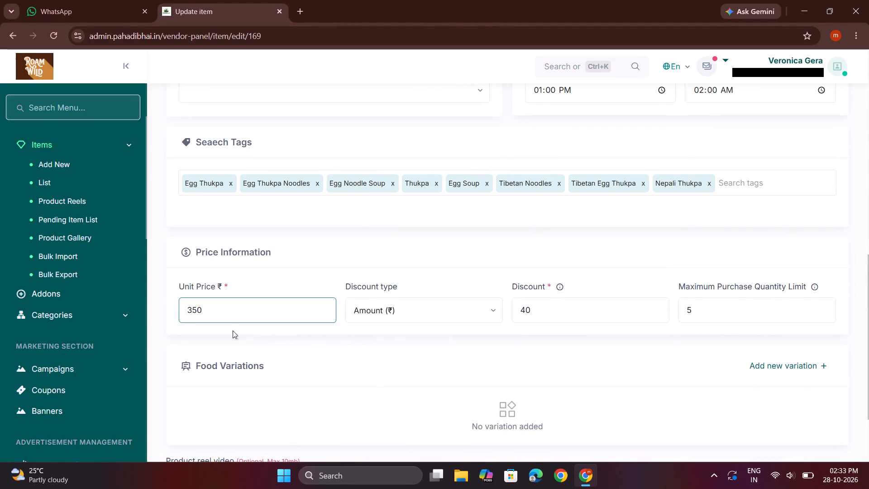
{"action": "scroll", "coordinate": [510, 357], "scroll_direction": "down", "scroll_amount": 8}
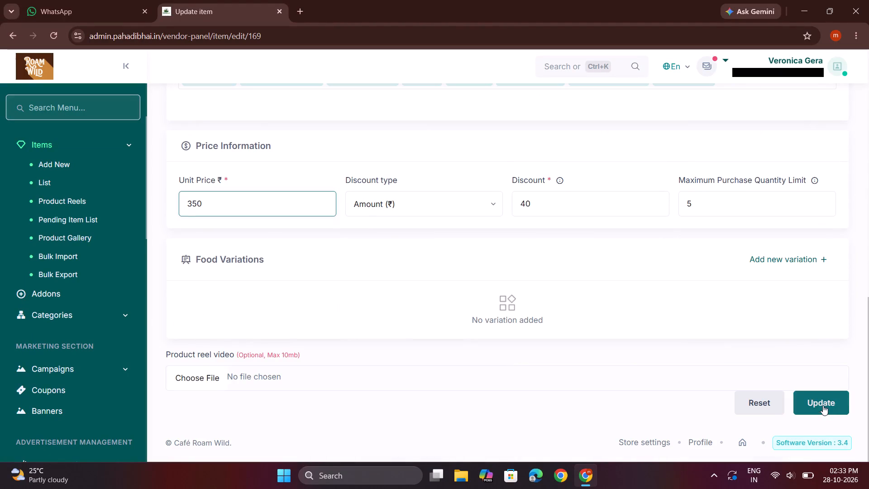
{"action": "left_click", "coordinate": [823, 405]}
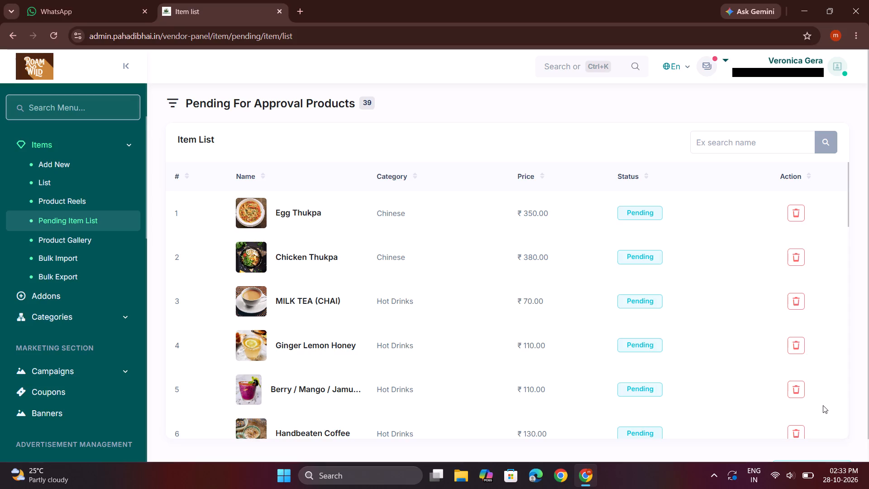
Return to page 2 of the item list, set Peanut Masala's unit price to ₹250, and submit the update.
{"action": "left_click", "coordinate": [58, 187]}
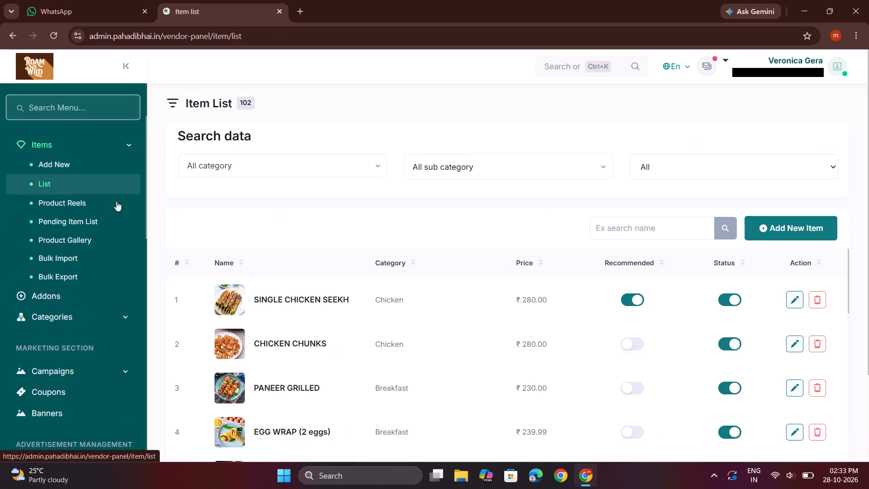
{"action": "scroll", "coordinate": [382, 332], "scroll_direction": "down", "scroll_amount": 19}
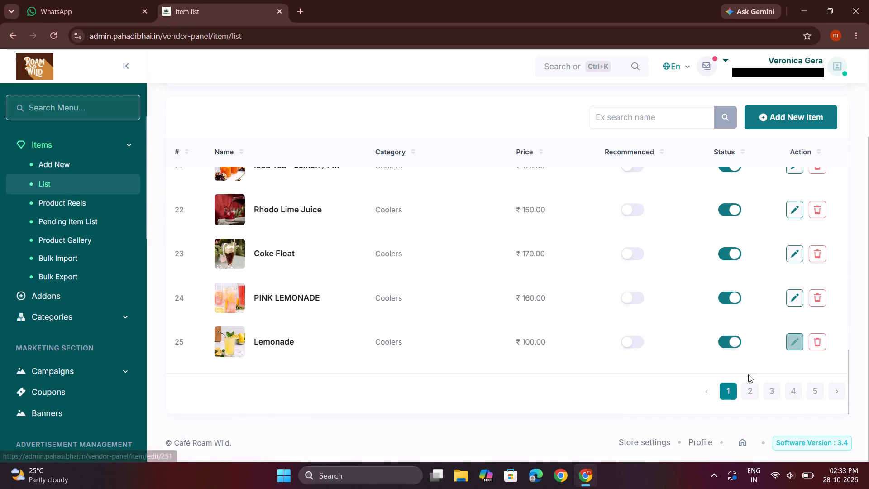
{"action": "left_click", "coordinate": [751, 390]}
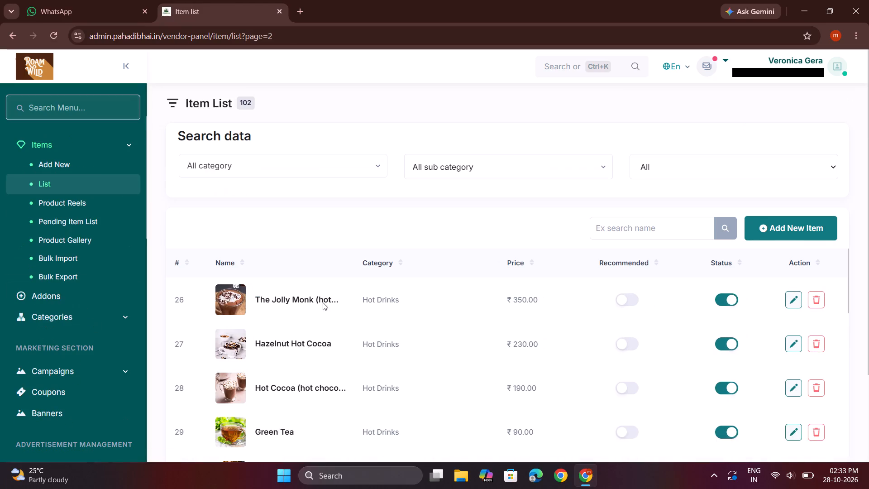
{"action": "scroll", "coordinate": [323, 302], "scroll_direction": "down", "scroll_amount": 6}
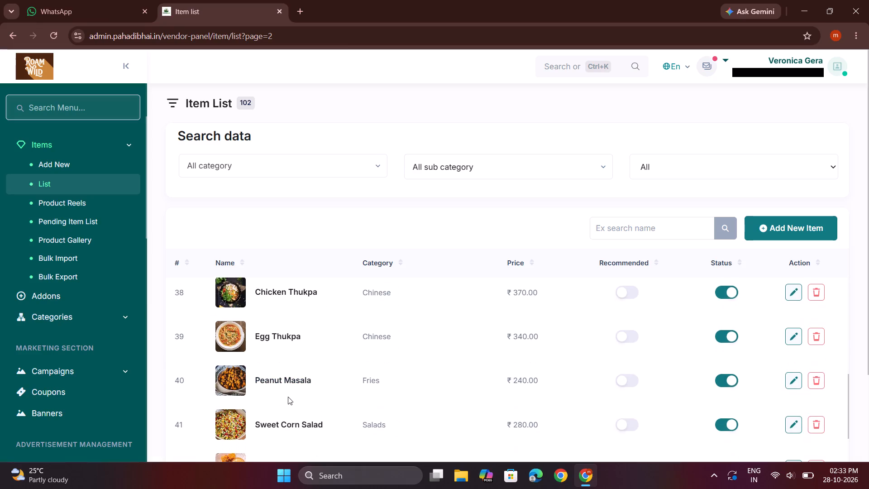
{"action": "left_click", "coordinate": [794, 383]}
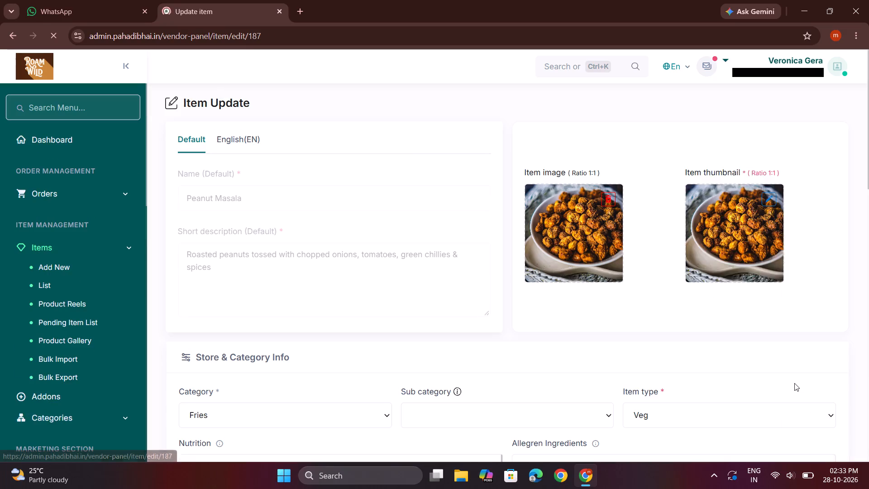
{"action": "scroll", "coordinate": [447, 393], "scroll_direction": "down", "scroll_amount": 6}
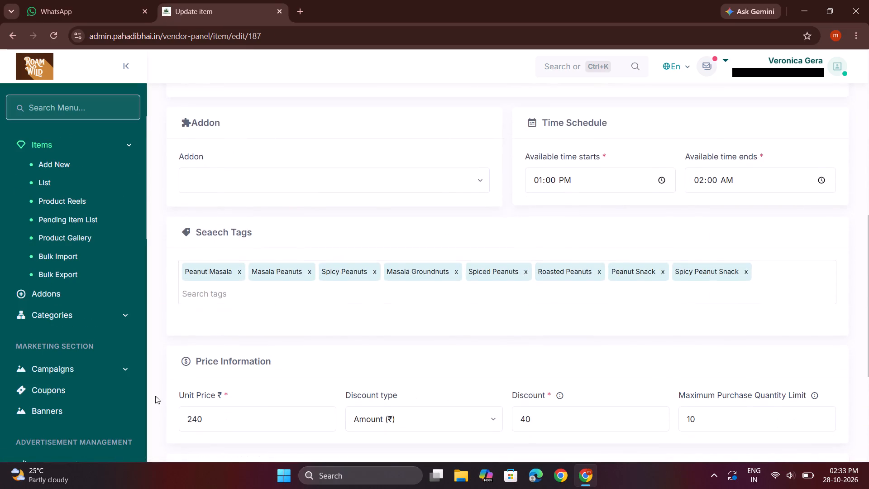
{"action": "left_click", "coordinate": [198, 422]}
{"action": "key", "text": "BackSpace"}
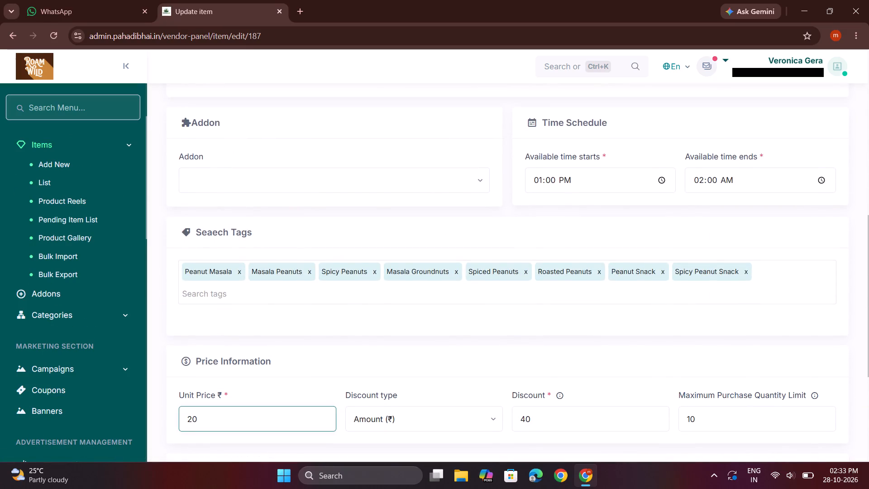
{"action": "key", "text": "5"}
{"action": "scroll", "coordinate": [463, 364], "scroll_direction": "down", "scroll_amount": 6}
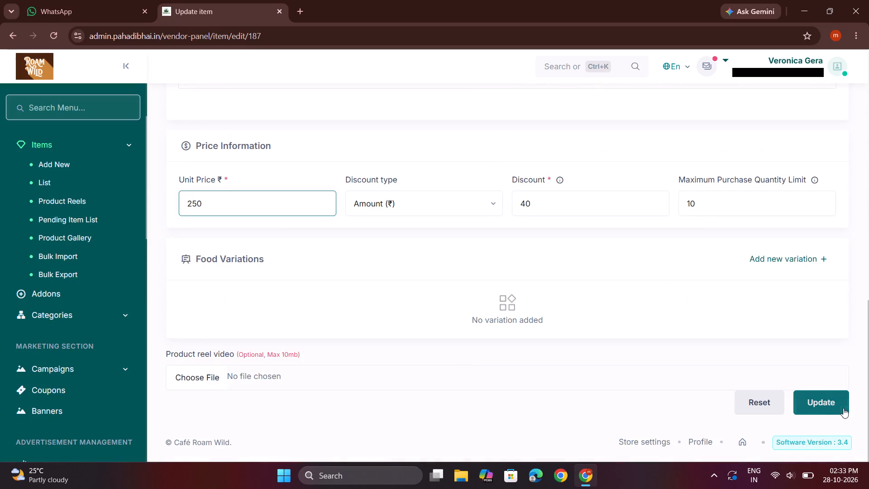
{"action": "left_click", "coordinate": [827, 405]}
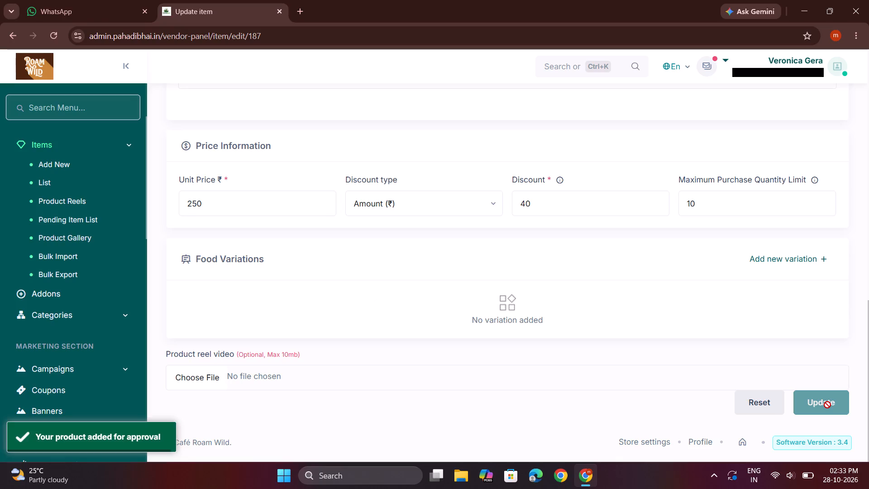
Return to page 2 of the item list, set Sweet Corn Salad's unit price to ₹290, and submit the update.
{"action": "left_click", "coordinate": [38, 179]}
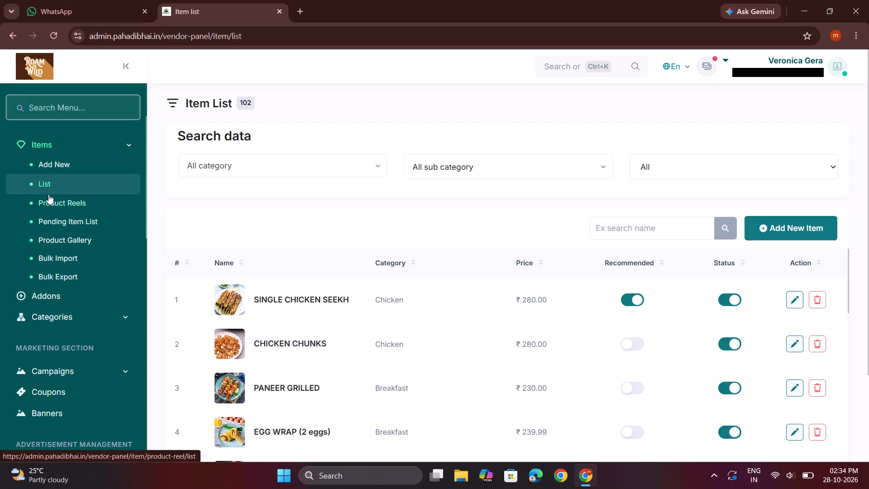
{"action": "scroll", "coordinate": [413, 367], "scroll_direction": "down", "scroll_amount": 18}
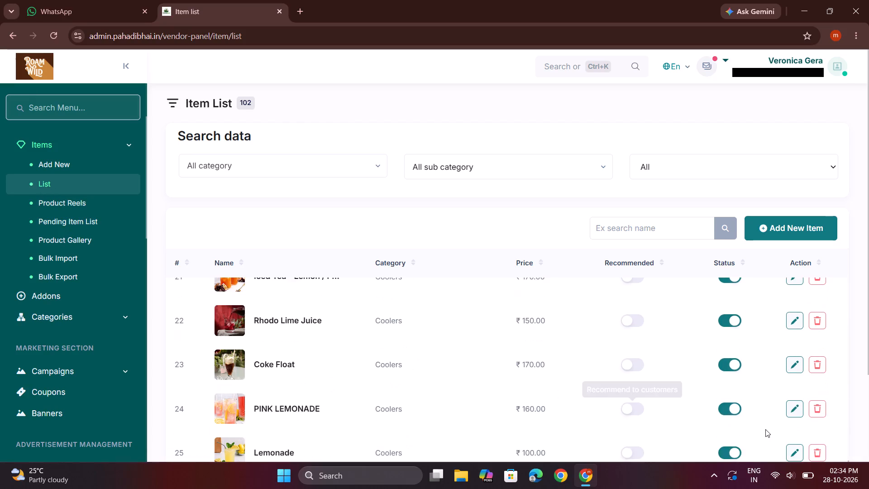
{"action": "scroll", "coordinate": [765, 429], "scroll_direction": "down", "scroll_amount": 10}
{"action": "left_click", "coordinate": [752, 391]}
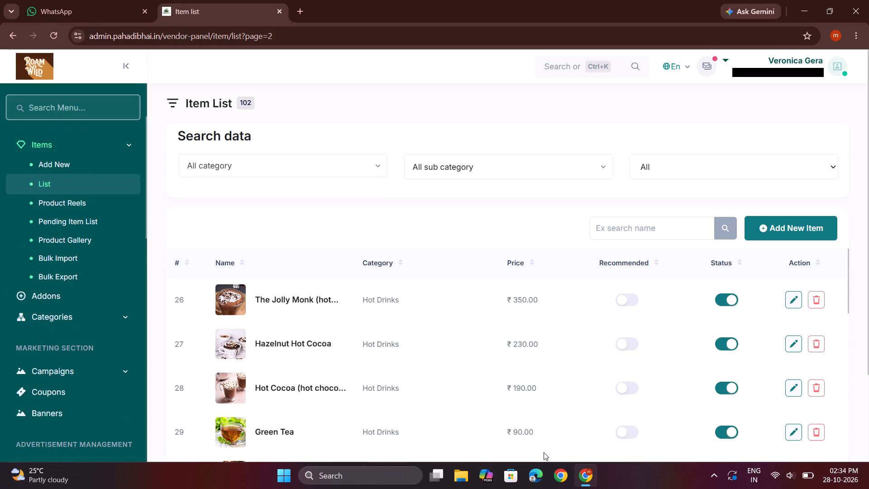
{"action": "scroll", "coordinate": [544, 452], "scroll_direction": "down", "scroll_amount": 8}
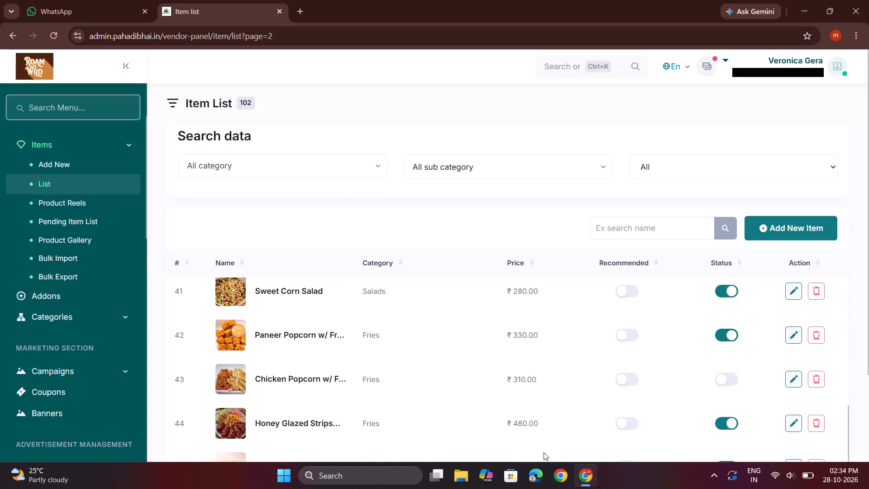
{"action": "scroll", "coordinate": [544, 452], "scroll_direction": "up", "scroll_amount": 1}
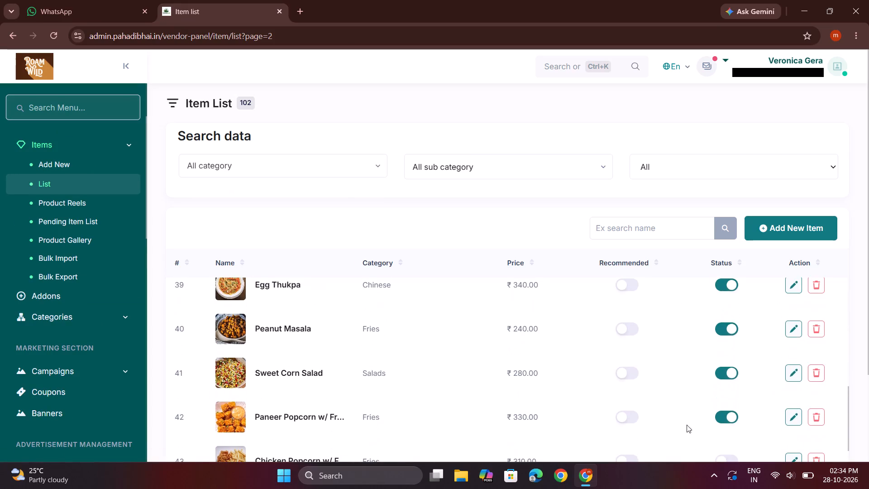
{"action": "left_click", "coordinate": [796, 378]}
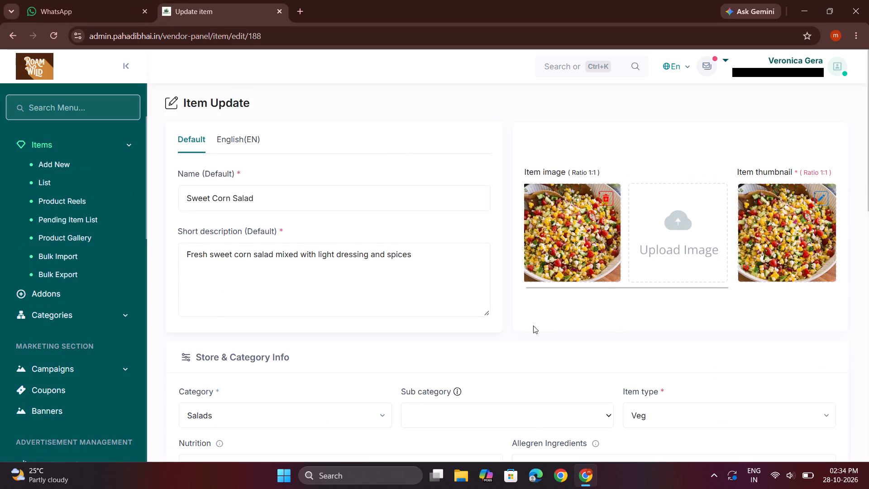
{"action": "scroll", "coordinate": [533, 326], "scroll_direction": "down", "scroll_amount": 4}
{"action": "scroll", "coordinate": [204, 359], "scroll_direction": "down", "scroll_amount": 2}
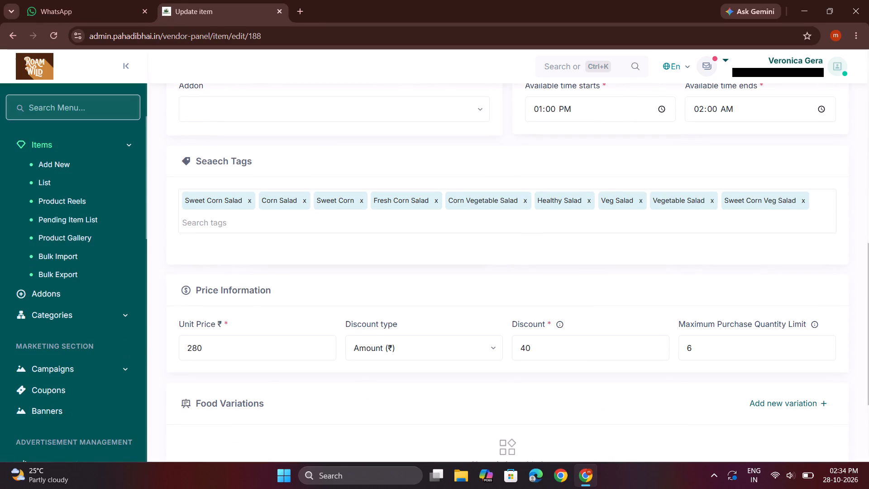
{"action": "left_click", "coordinate": [195, 350]}
{"action": "key", "text": "BackSpace"}
{"action": "key", "text": "9"}
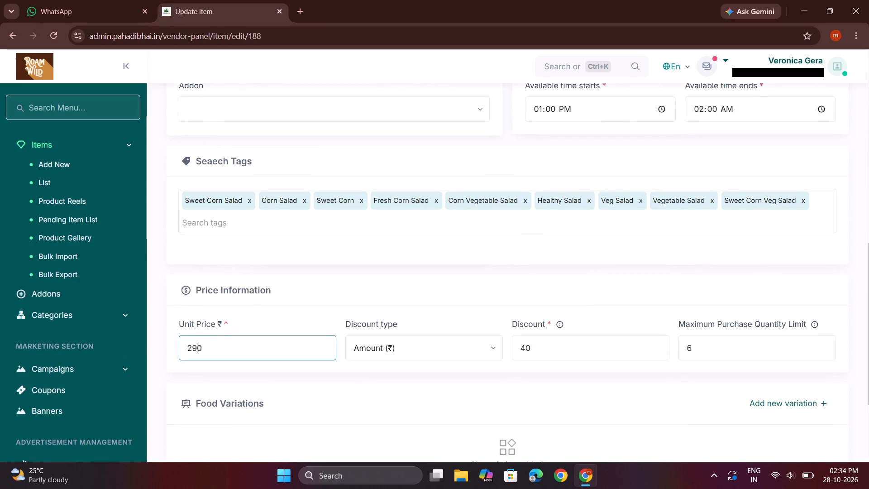
{"action": "scroll", "coordinate": [332, 248], "scroll_direction": "down", "scroll_amount": 6}
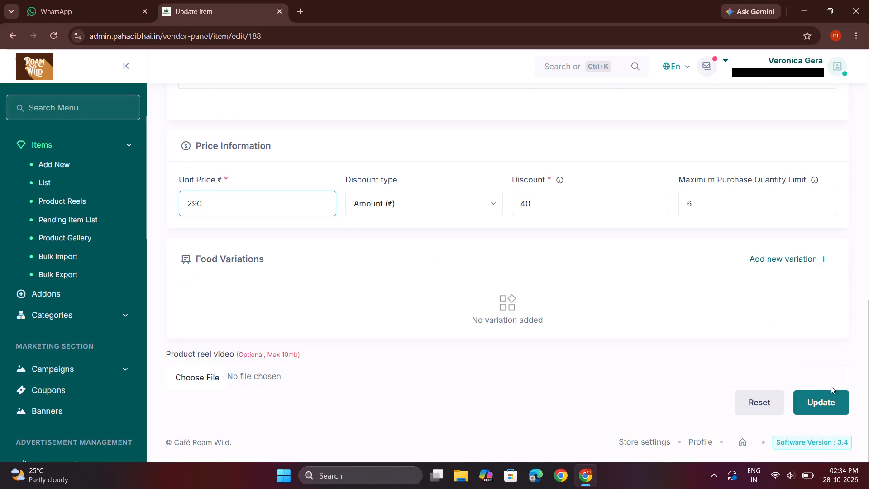
{"action": "left_click", "coordinate": [820, 398]}
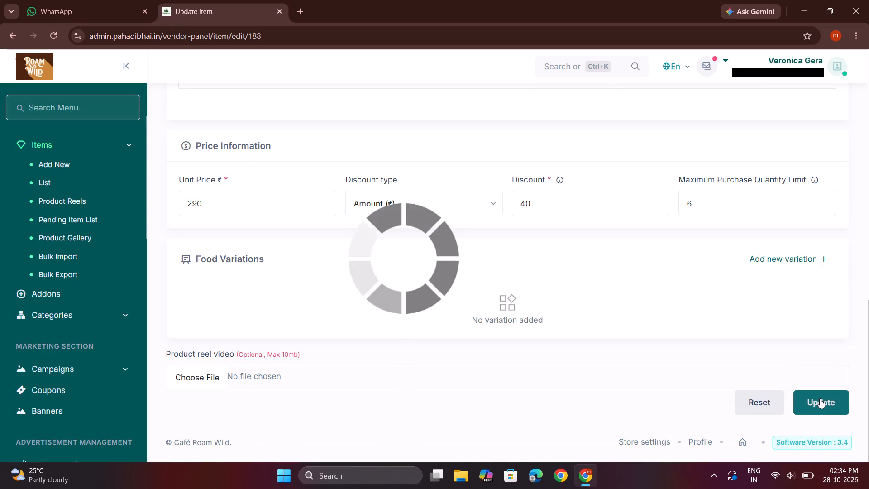
{"action": "scroll", "coordinate": [520, 303], "scroll_direction": "up", "scroll_amount": 10}
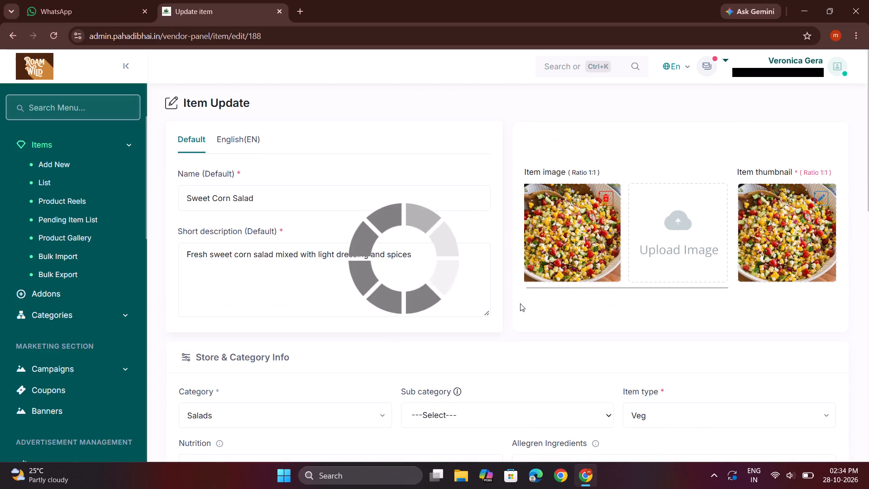